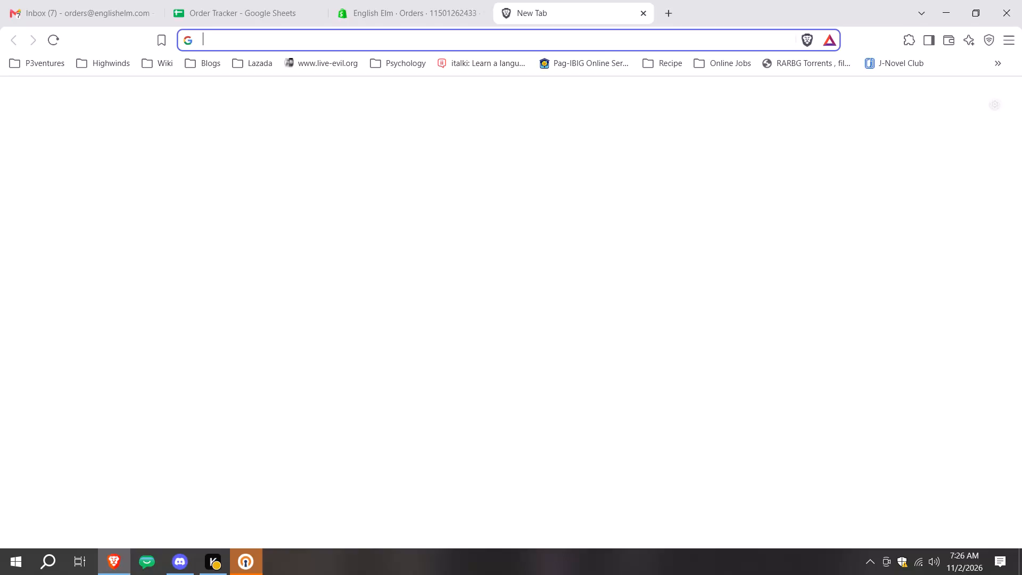
Detach the blank new tab into its own separate browser window and maximize that window.
{"action": "left_click_drag", "start_coordinate": [605, 14], "coordinate": [598, 51]}
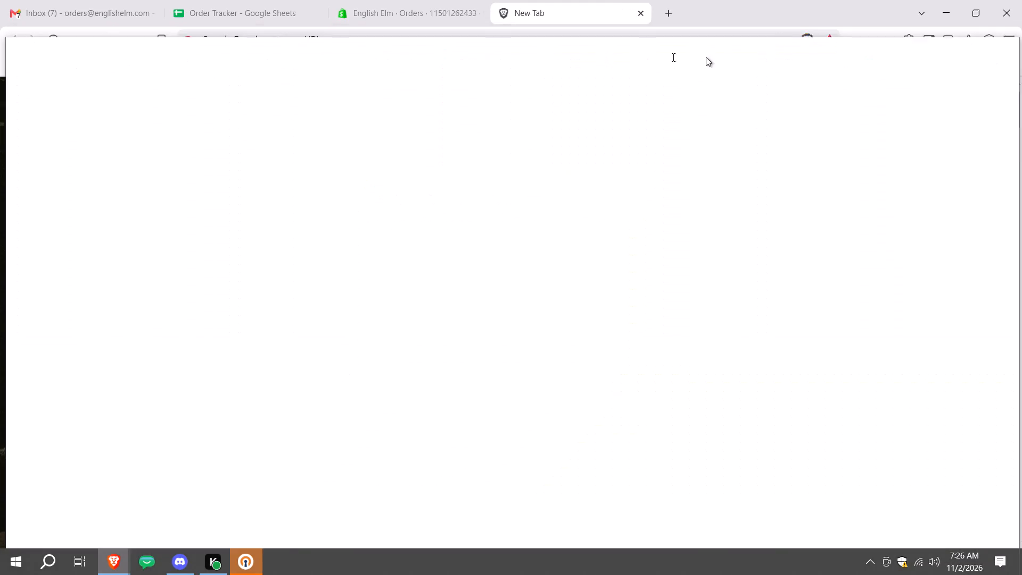
{"action": "left_click", "coordinate": [967, 51]}
Begin entering a web address starting with "z" in the separate window's blank tab.
{"action": "key", "text": "z"}
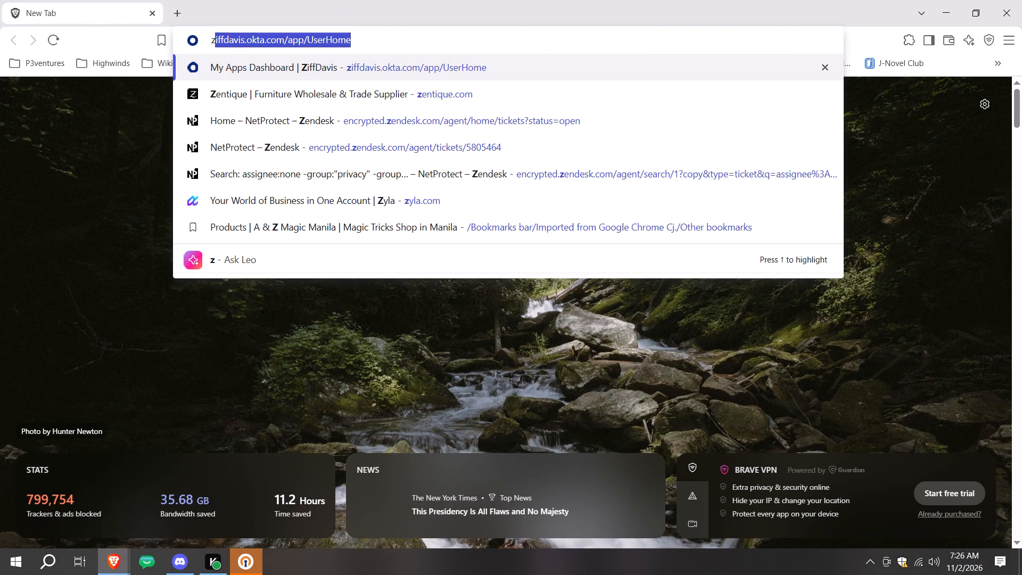
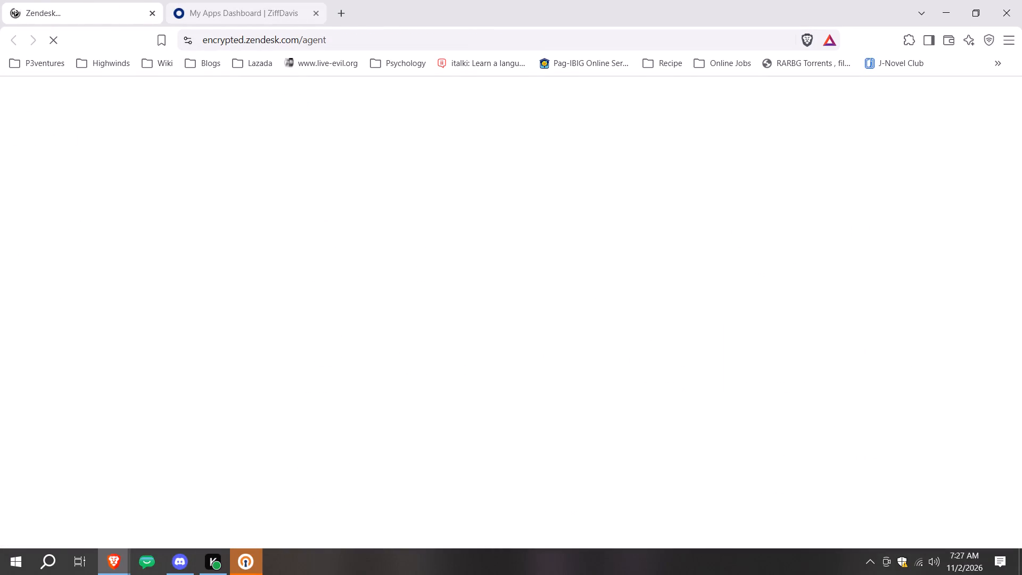
Switch to OpenVPN Connect and start the VPN connection to the pep-cali-01.puregig.net profile.
{"action": "left_click", "coordinate": [259, 560]}
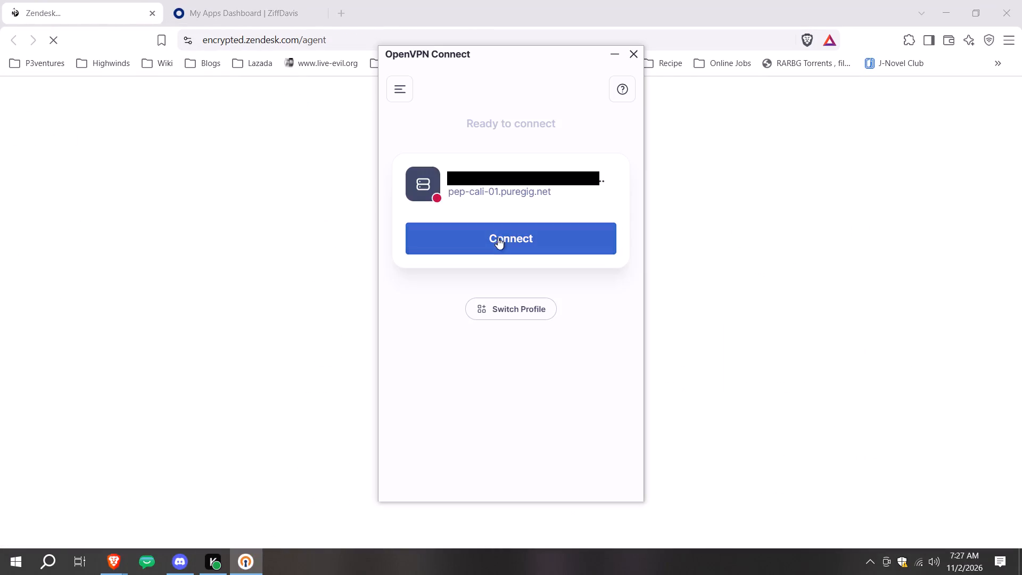
{"action": "left_click", "coordinate": [499, 239]}
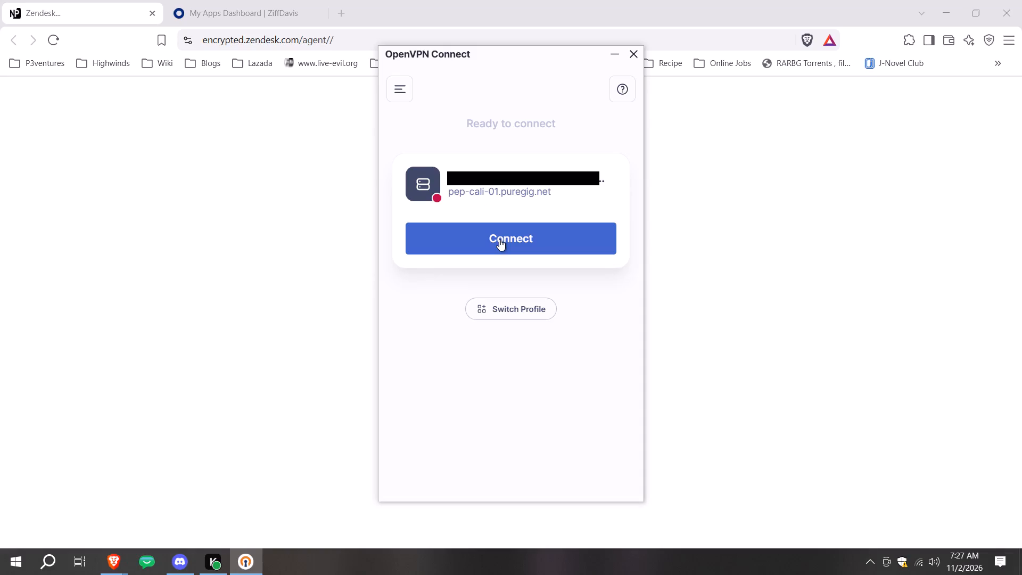
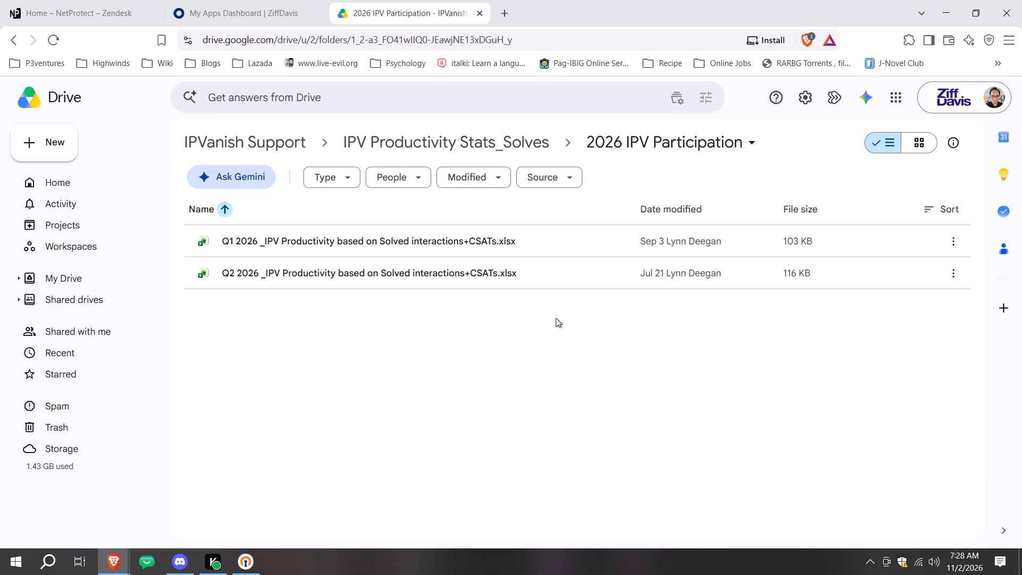
Close the 2026 IPV Participation folder in the browser and return to the ZiffDavis My Apps dashboard.
{"action": "left_click", "coordinate": [483, 12]}
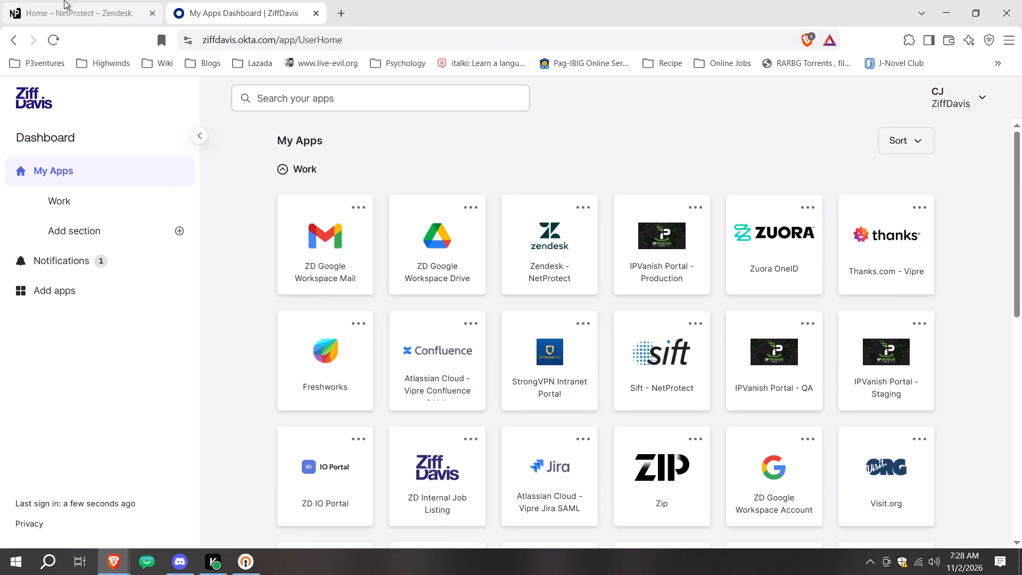
{"action": "left_click", "coordinate": [0, 0]}
{"action": "left_click", "coordinate": [292, 0]}
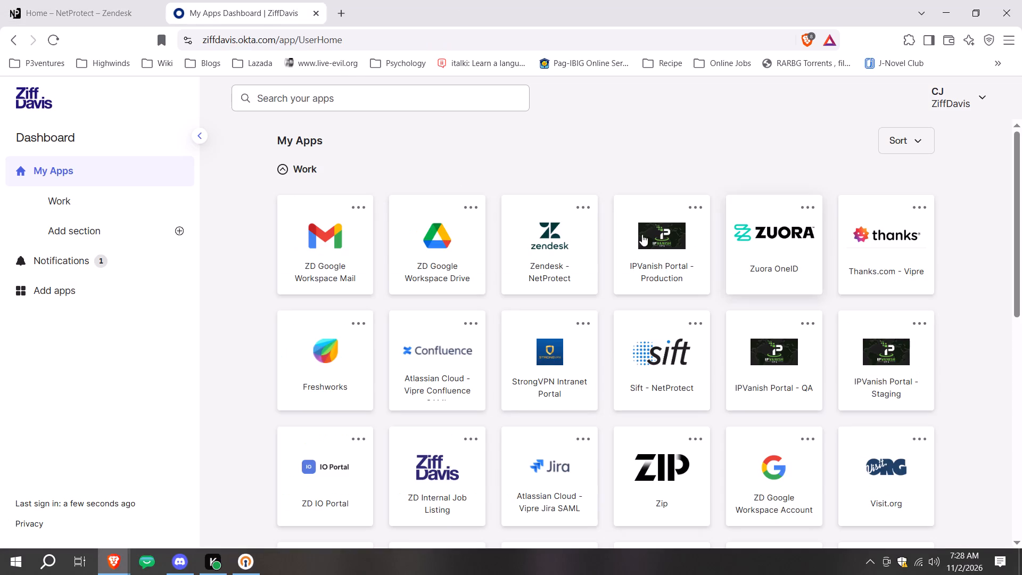
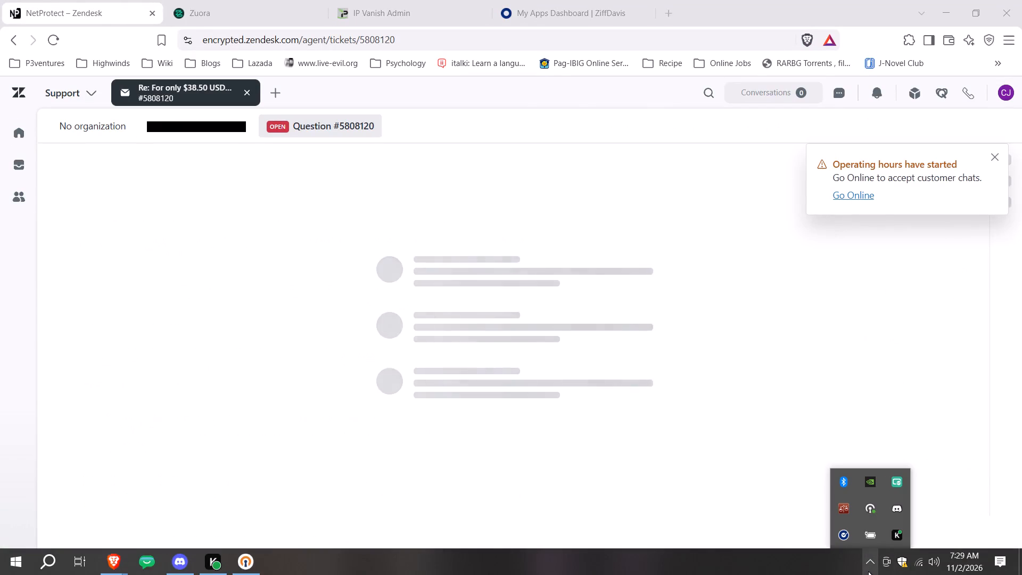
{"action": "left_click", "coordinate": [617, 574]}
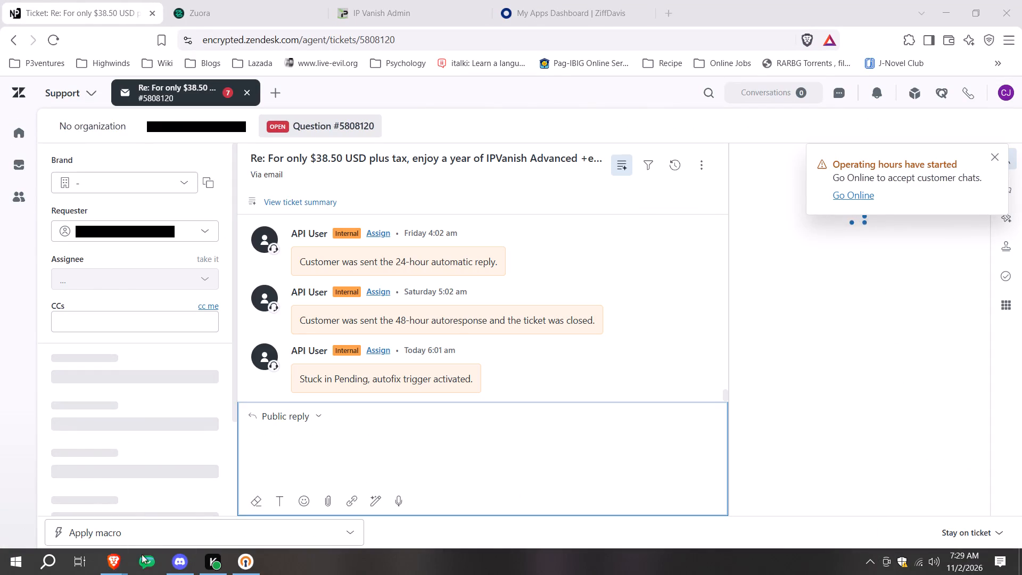
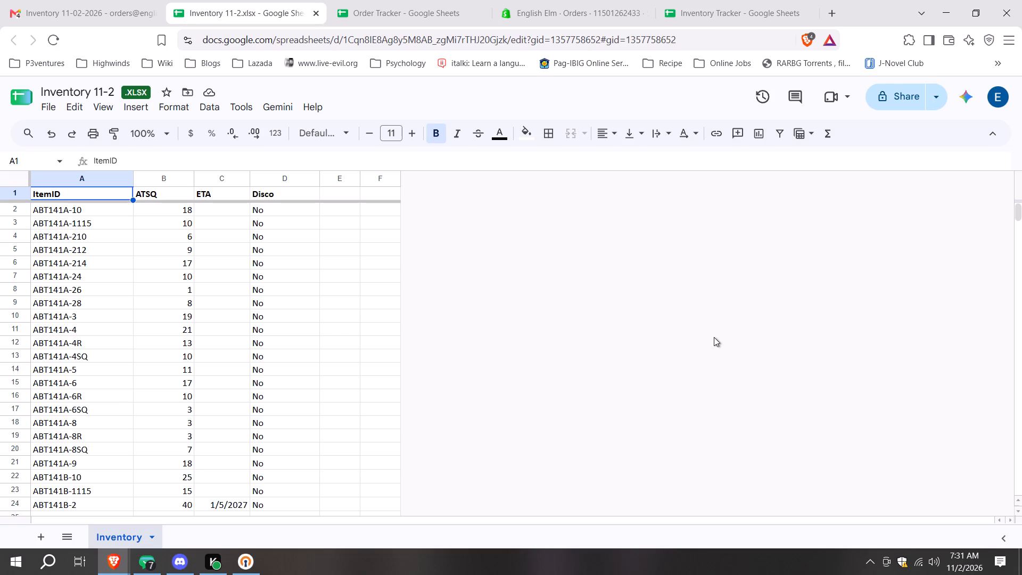
Copy all inventory rows below the header, columns ItemID through Disco, from the Inventory 11-2 sheet.
{"action": "key", "text": "Down"}
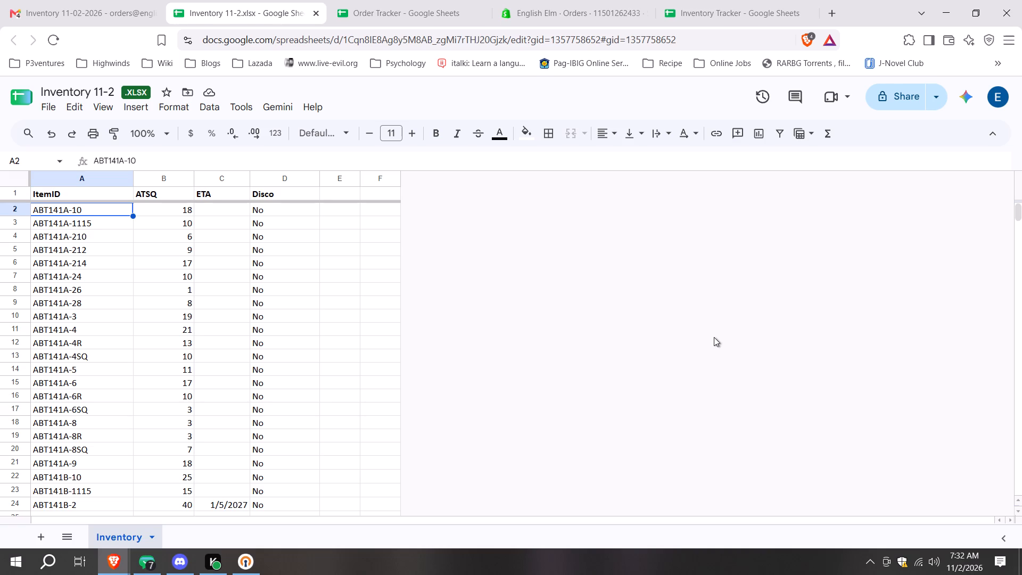
{"action": "key", "text": "shift+Right"}
{"action": "key", "text": "shift+Right"}
{"action": "key", "text": "shift+Right"}
{"action": "key", "text": "ctrl+shift+Down"}
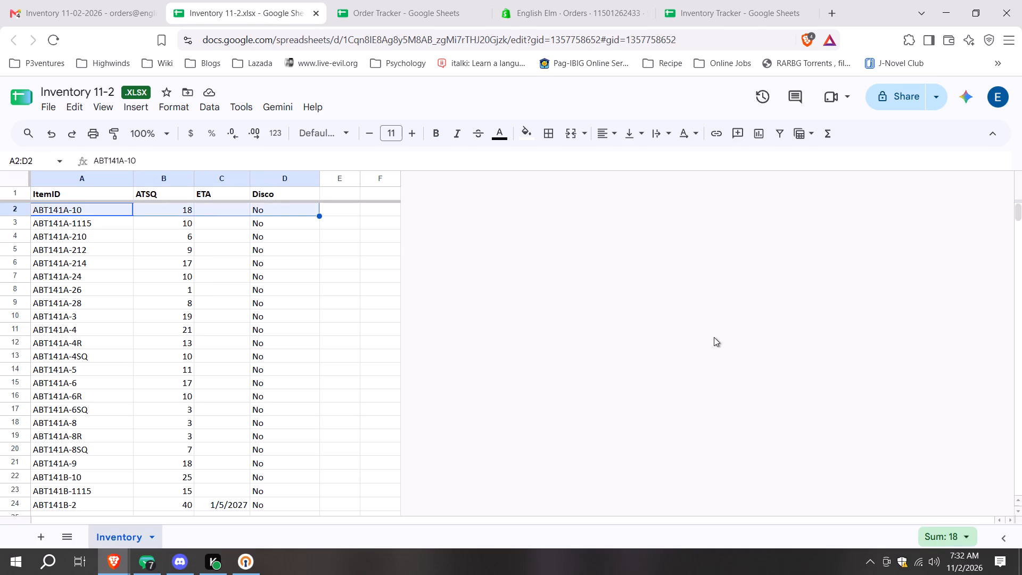
{"action": "key", "text": "ctrl+c"}
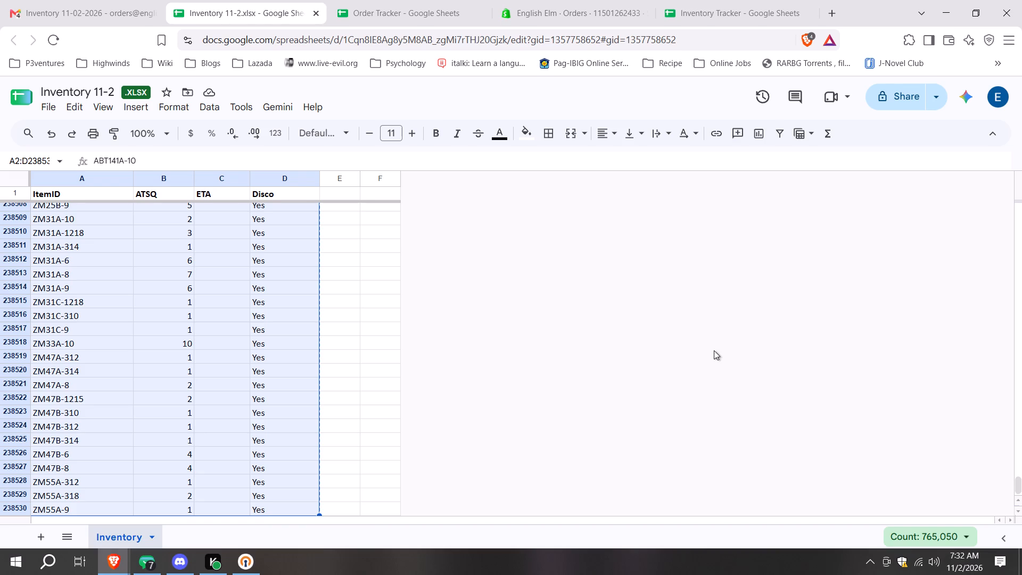
In the Inventory Tracker's Safavieh Stock 10-28 sheet, clear all data below the header in columns A to D, ItemID through IsDiscontinued.
{"action": "left_click", "coordinate": [743, 0]}
{"action": "left_click", "coordinate": [76, 204]}
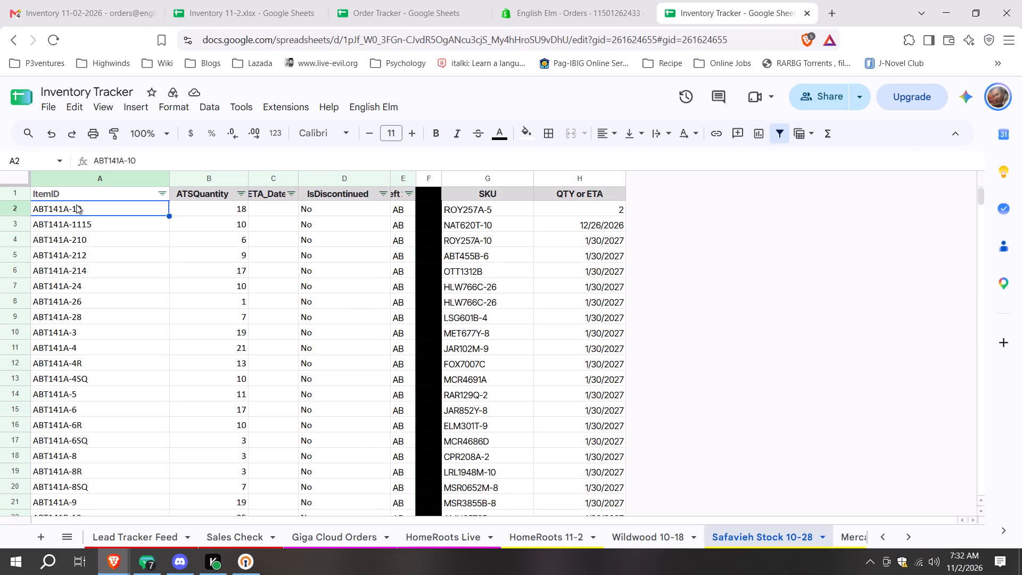
{"action": "key", "text": "shift+Right"}
{"action": "key", "text": "shift+Right"}
{"action": "key", "text": "shift+Right"}
{"action": "key", "text": "shift+Right"}
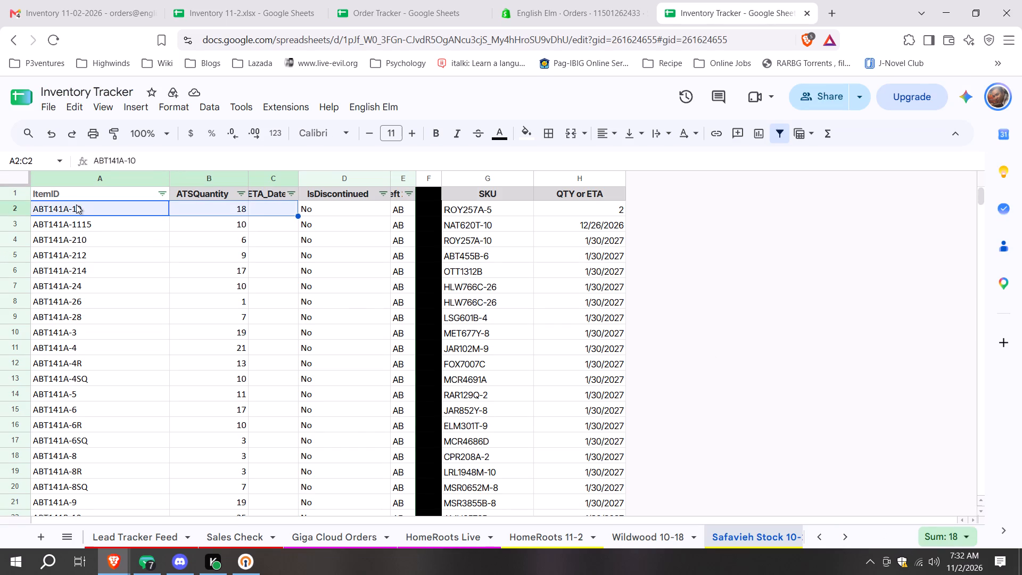
{"action": "key", "text": "shift+Left"}
{"action": "key", "text": "ctrl+shift+Down"}
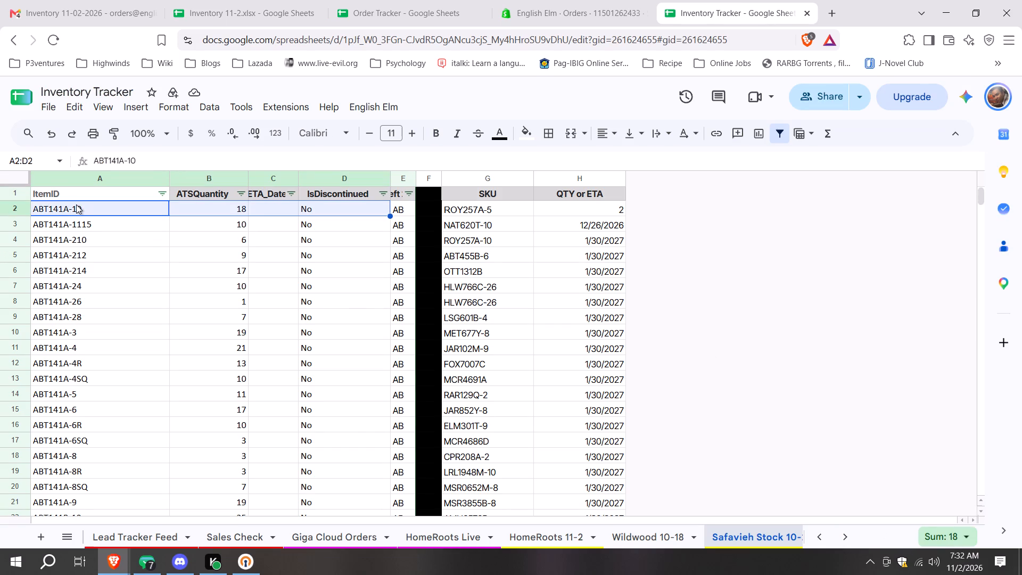
{"action": "key", "text": "ctrl+shift+Down"}
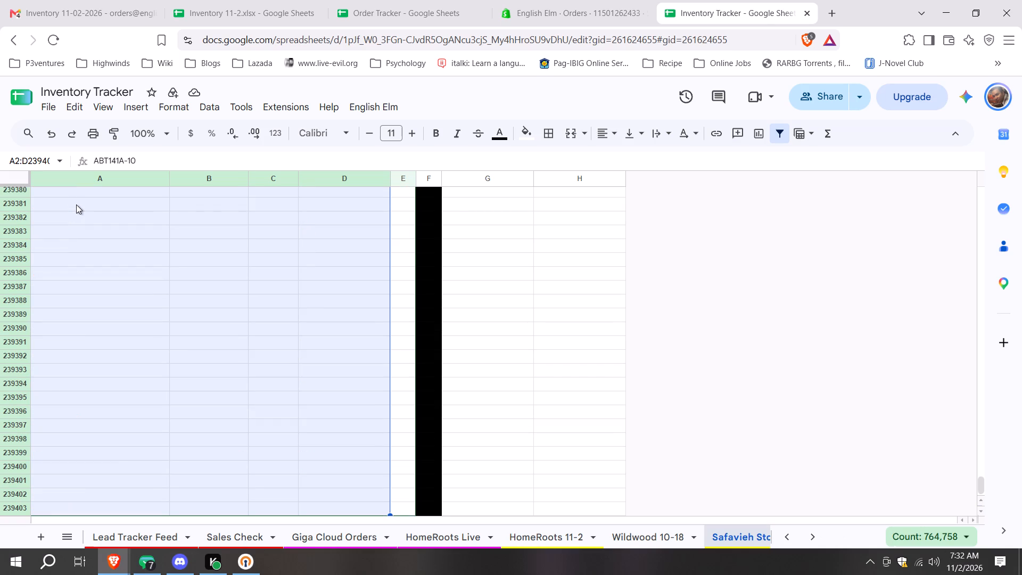
{"action": "key", "text": "Delete"}
Paste the copied inventory rows into the Safavieh Stock 10-28 sheet starting at cell A2.
{"action": "scroll", "coordinate": [687, 305], "scroll_direction": "up", "scroll_amount": 5}
{"action": "left_click_drag", "start_coordinate": [979, 487], "coordinate": [990, 398]}
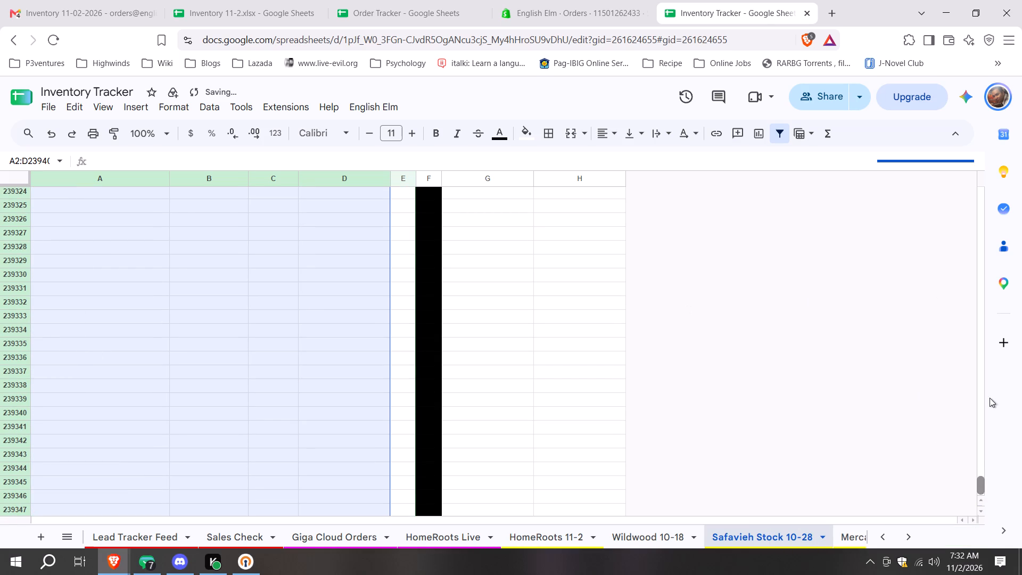
{"action": "left_click_drag", "start_coordinate": [990, 398], "coordinate": [1021, 0]}
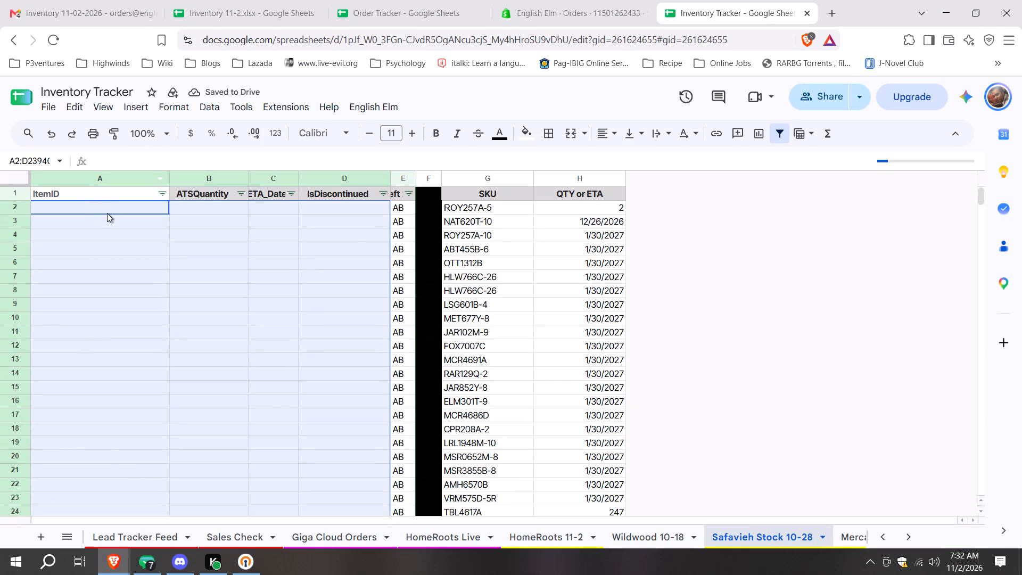
{"action": "left_click", "coordinate": [107, 213]}
{"action": "key", "text": "ctrl+v"}
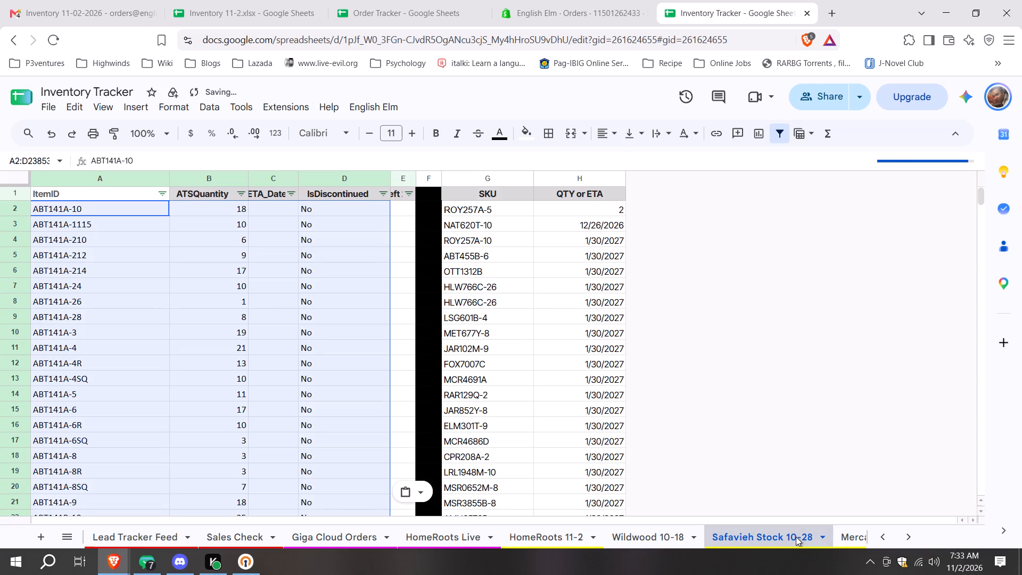
Rename the Safavieh Stock 10-28 sheet as Safavieh Stock 11-2.
{"action": "left_click", "coordinate": [796, 537]}
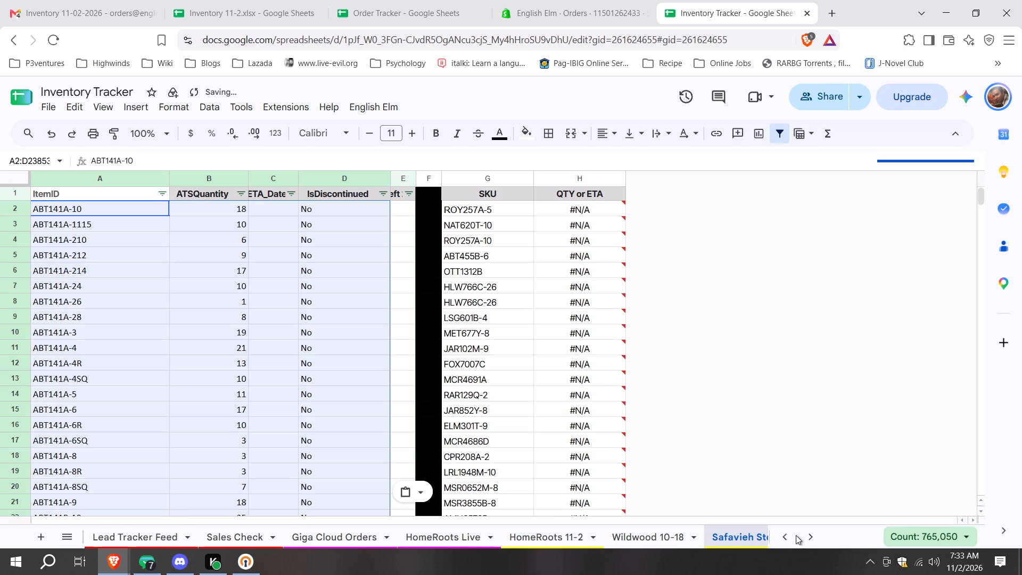
{"action": "double_click", "coordinate": [744, 549]}
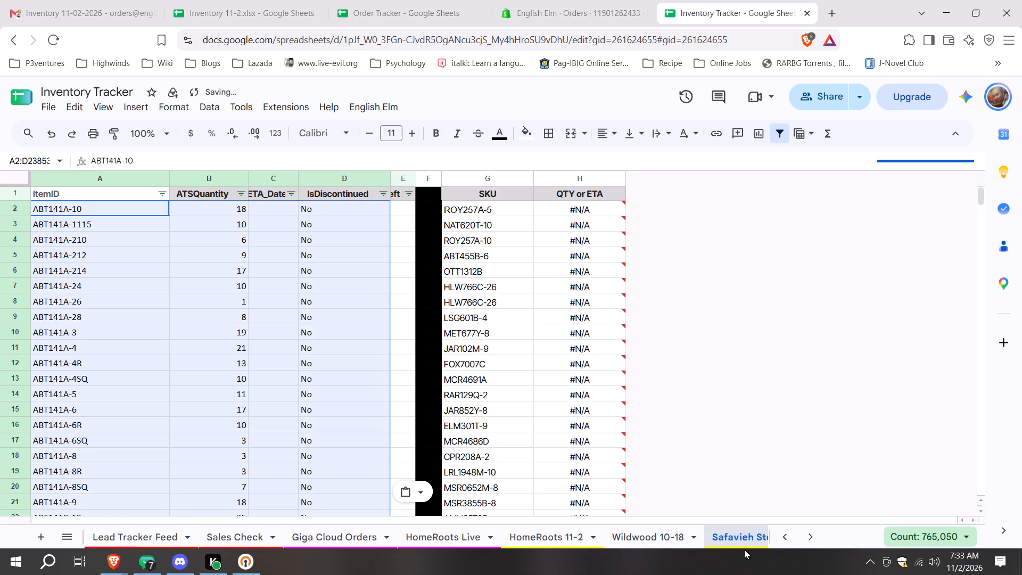
{"action": "left_click", "coordinate": [739, 547]}
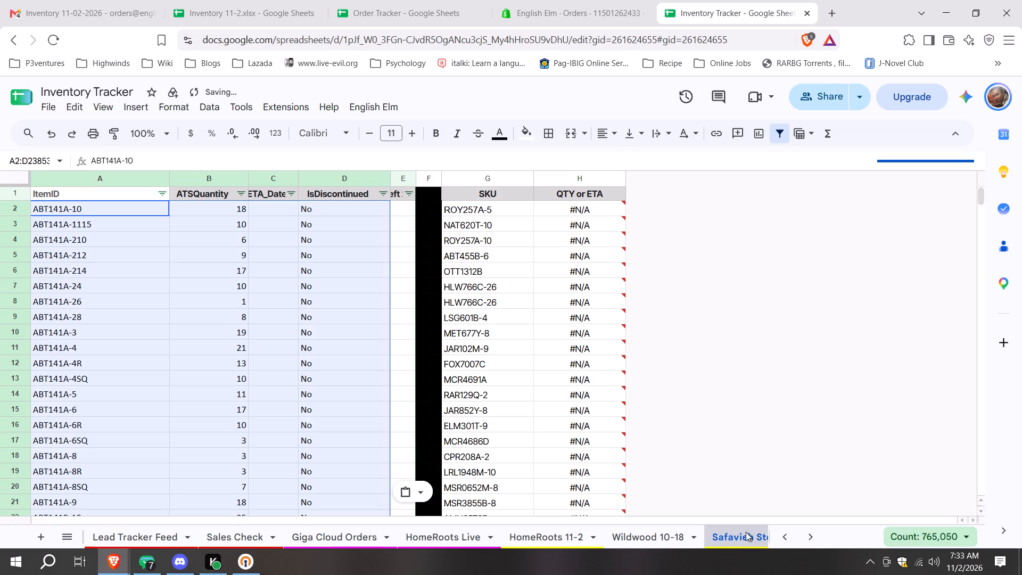
{"action": "double_click", "coordinate": [746, 532]}
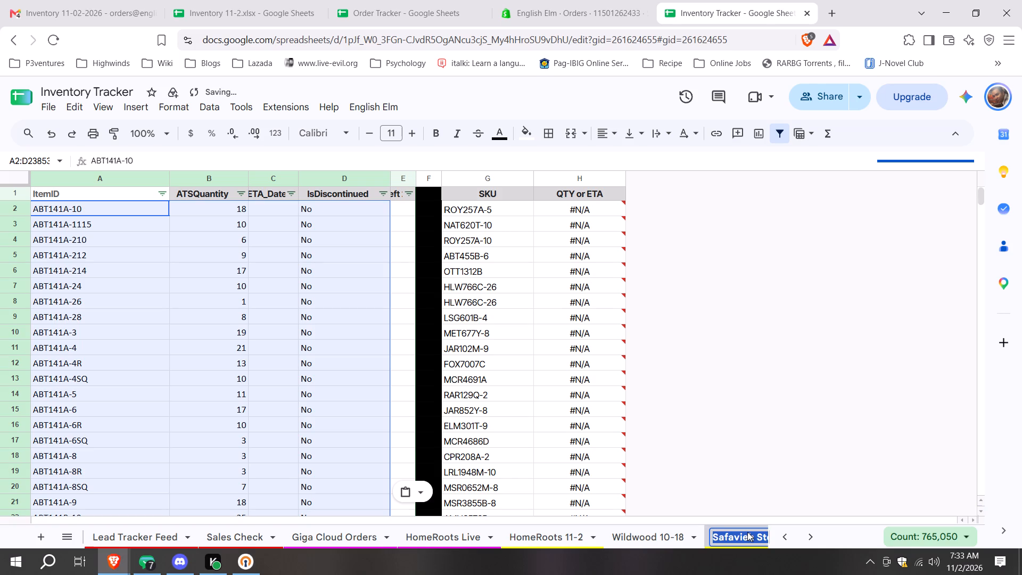
{"action": "key", "text": "Right"}
{"action": "key", "text": "BackSpace"}
{"action": "key", "text": "BackSpace"}
{"action": "key", "text": "BackSpace"}
{"action": "key", "text": "BackSpace"}
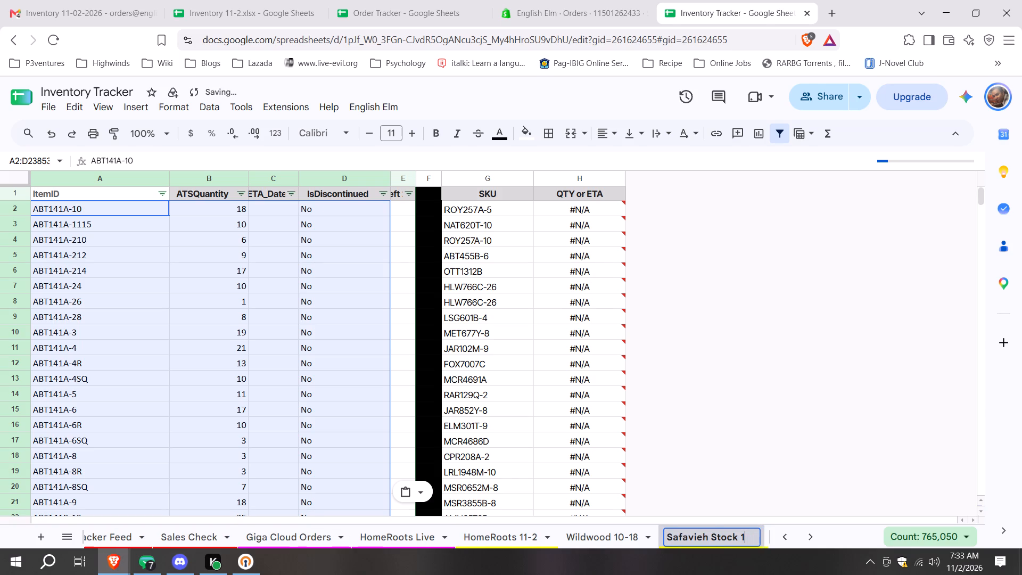
{"action": "type", "text": "1-"}
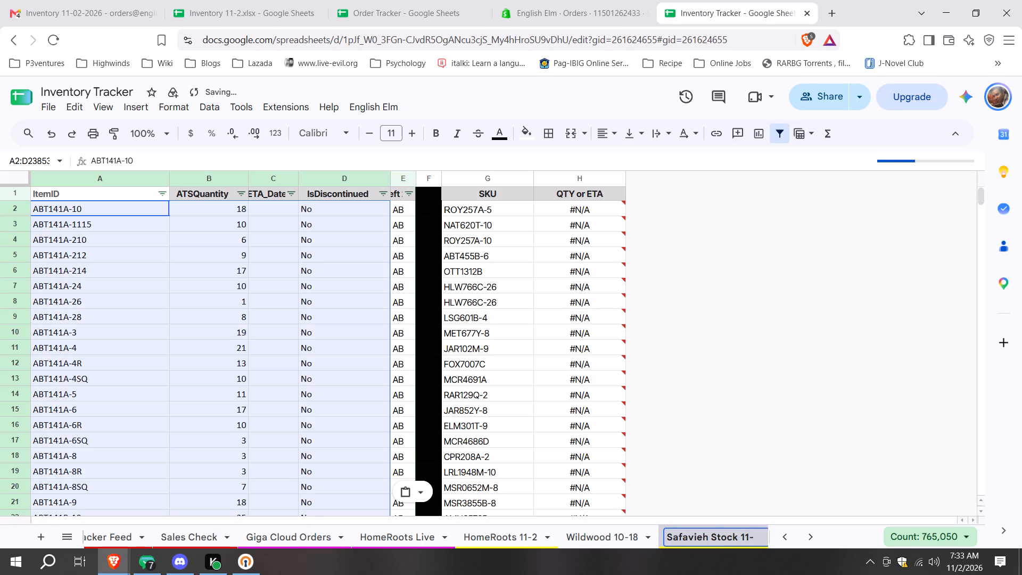
{"action": "key", "text": "2"}
{"action": "key", "text": "Return"}
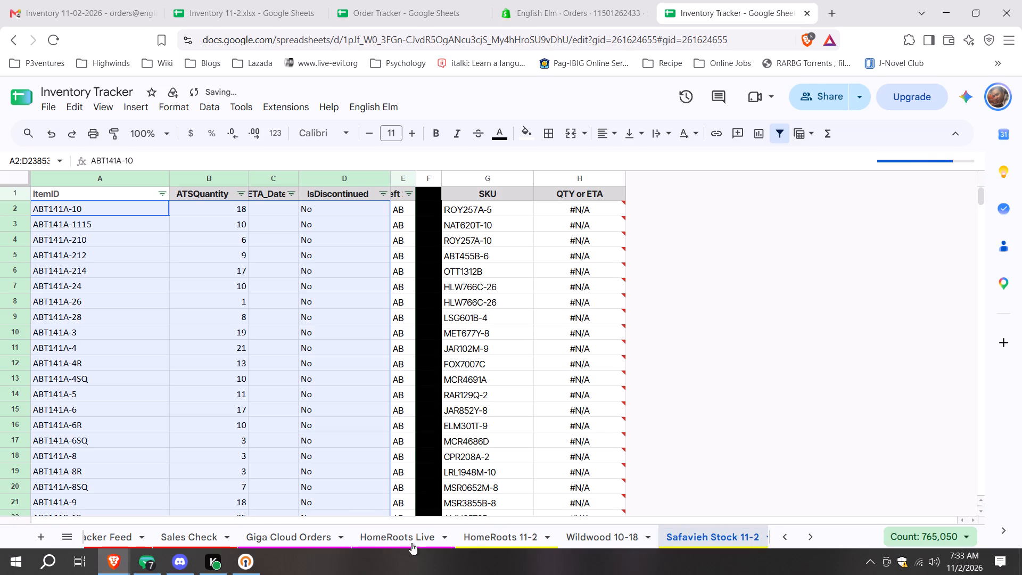
{"action": "left_click", "coordinate": [229, 377]}
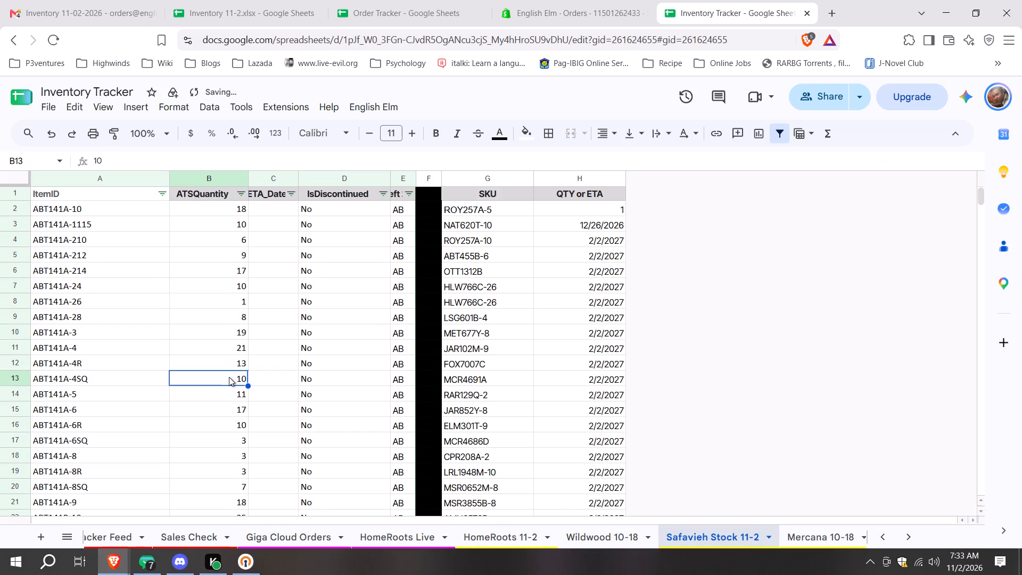
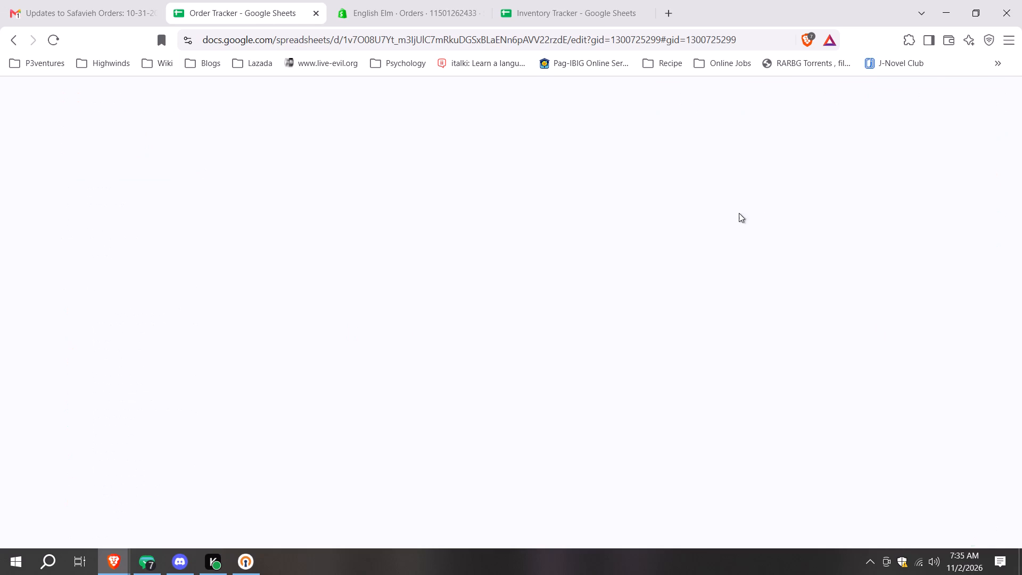
{"action": "double_click", "coordinate": [767, 181]}
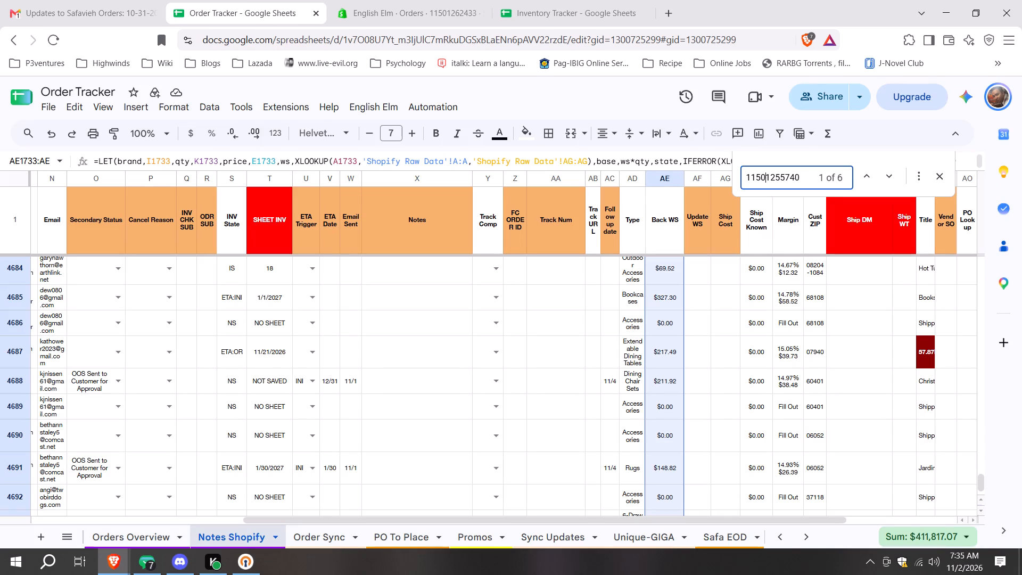
{"action": "right_click", "coordinate": [767, 181]}
{"action": "double_click", "coordinate": [778, 181]}
{"action": "left_click", "coordinate": [787, 175]}
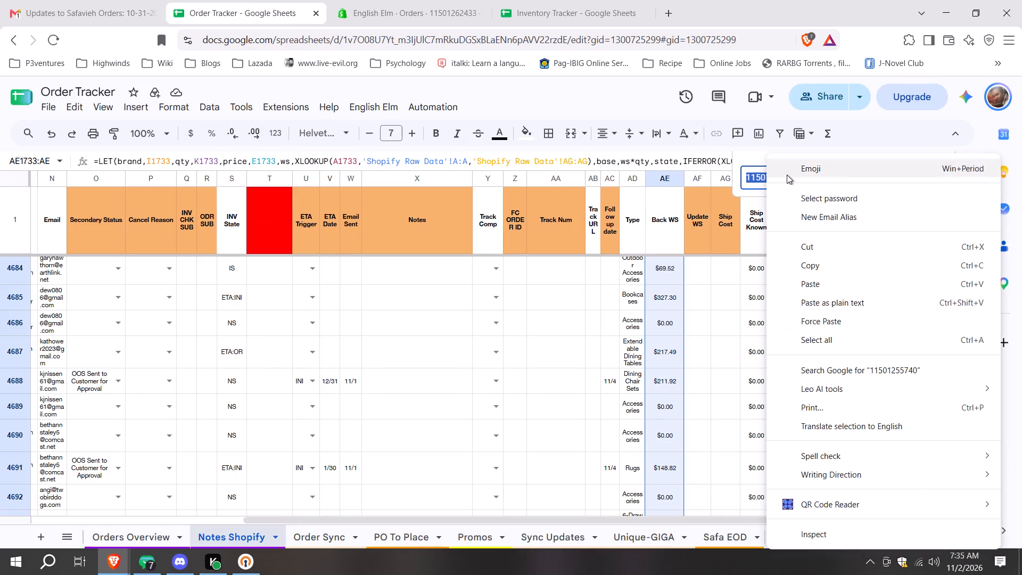
{"action": "key", "text": "super+period"}
{"action": "right_click", "coordinate": [788, 175]}
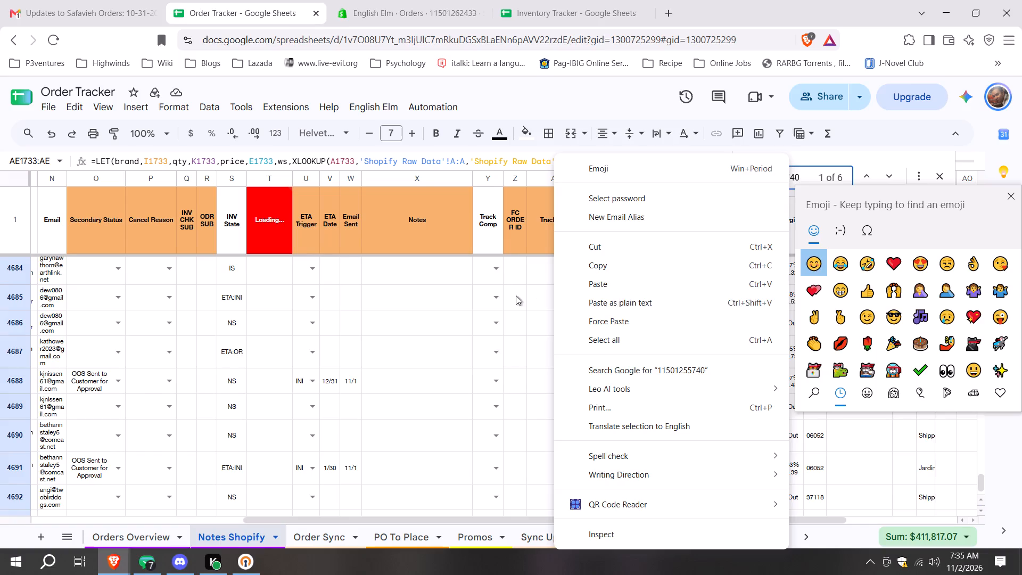
{"action": "left_click", "coordinate": [448, 314]}
{"action": "double_click", "coordinate": [755, 175]}
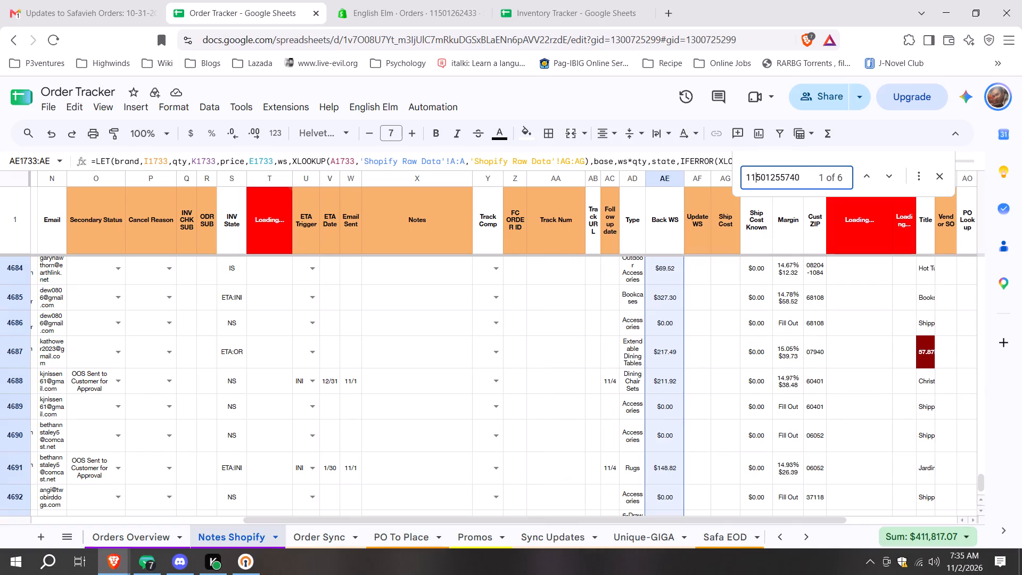
{"action": "right_click", "coordinate": [755, 175]}
{"action": "left_click", "coordinate": [807, 284]}
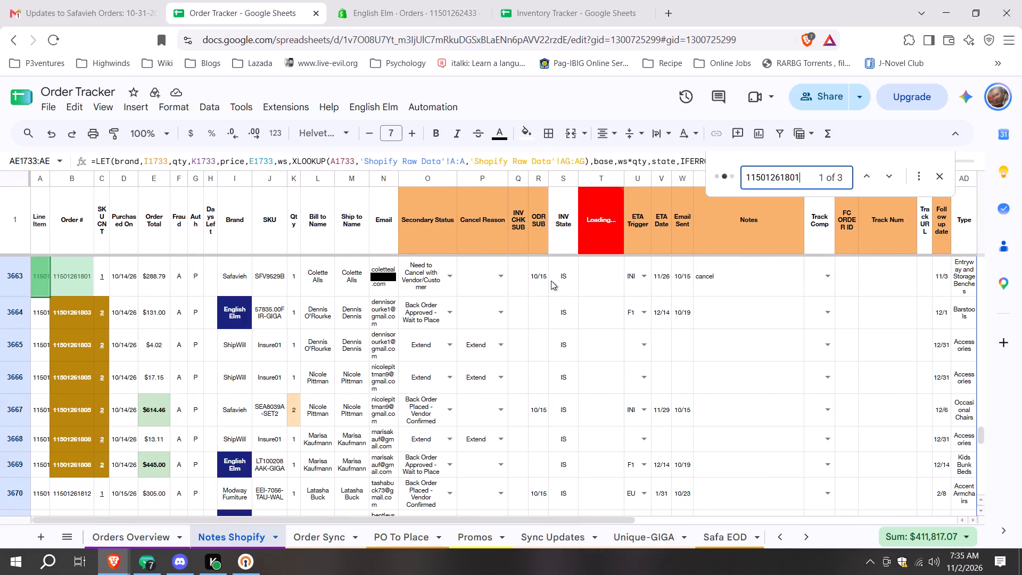
{"action": "left_click", "coordinate": [475, 280]}
{"action": "left_click", "coordinate": [502, 273]}
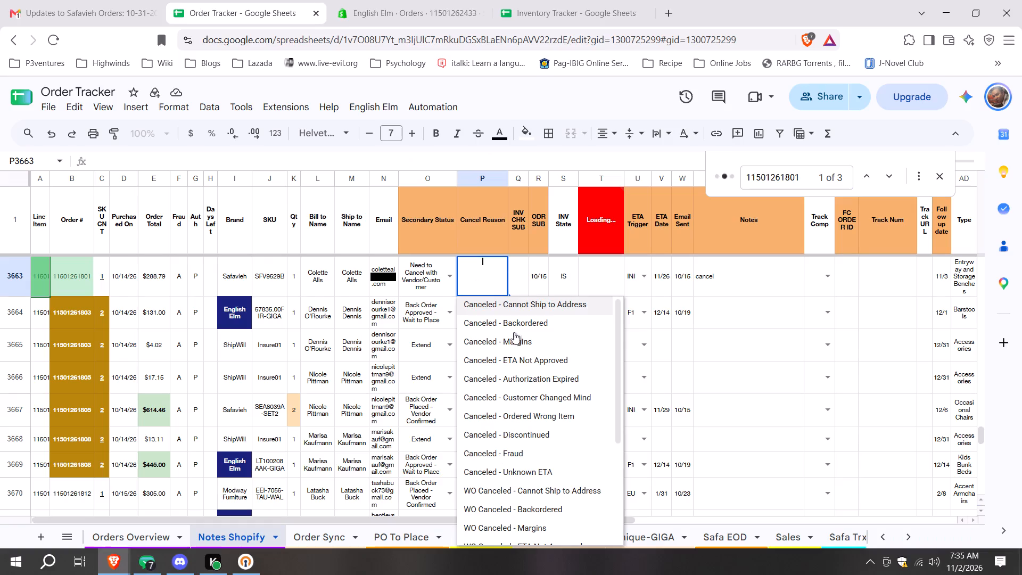
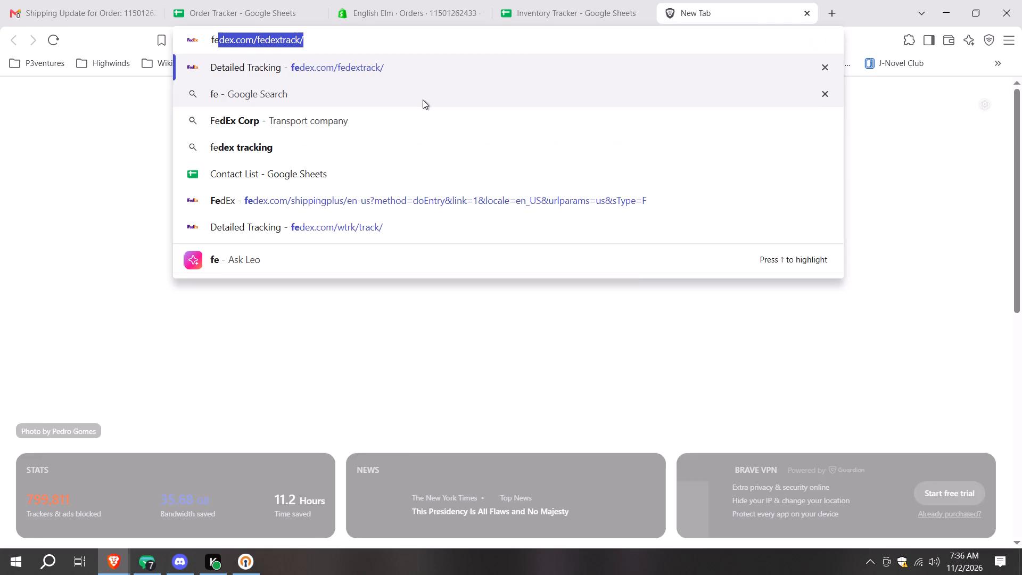
{"action": "left_click", "coordinate": [427, 63]}
{"action": "left_click", "coordinate": [0, 0]}
{"action": "left_click", "coordinate": [98, 0]}
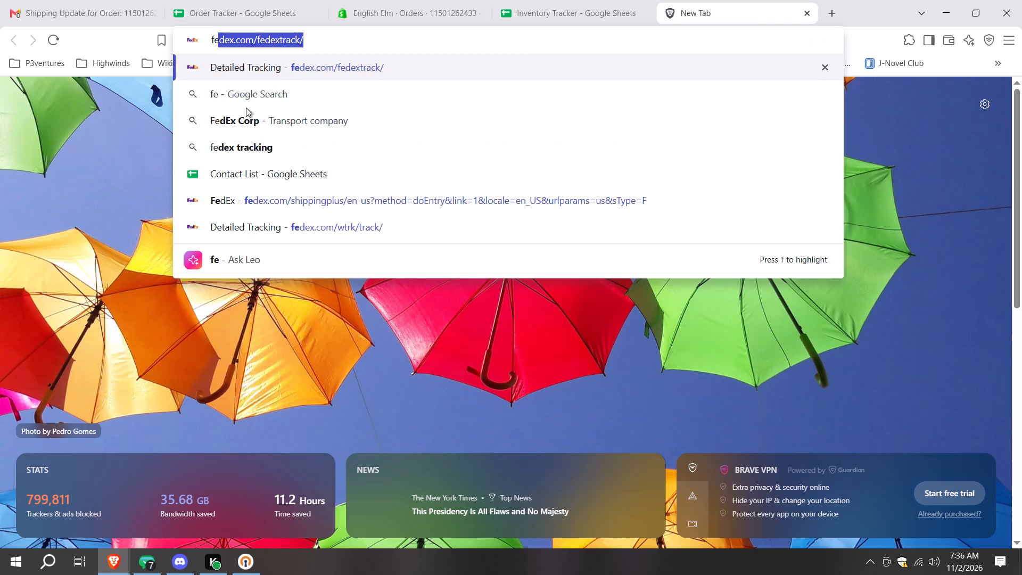
{"action": "double_click", "coordinate": [414, 287]}
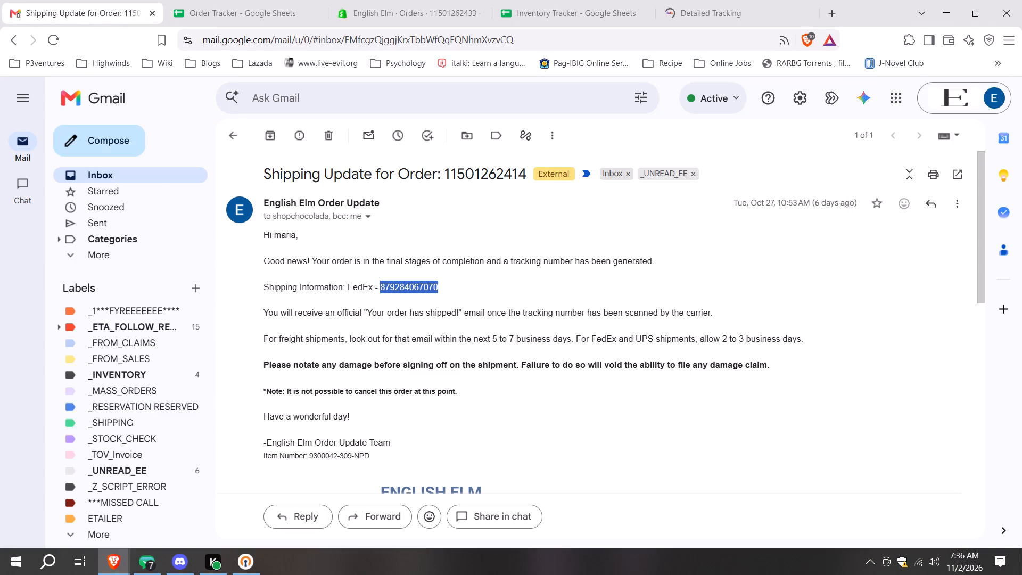
{"action": "key", "text": "ctrl+c"}
{"action": "left_click", "coordinate": [713, 0]}
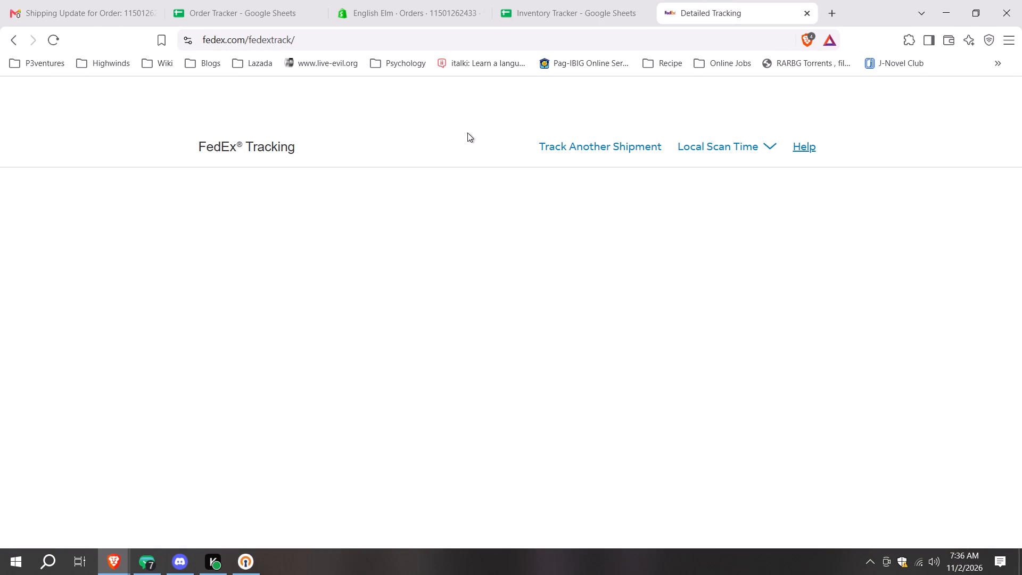
{"action": "left_click", "coordinate": [378, 106]}
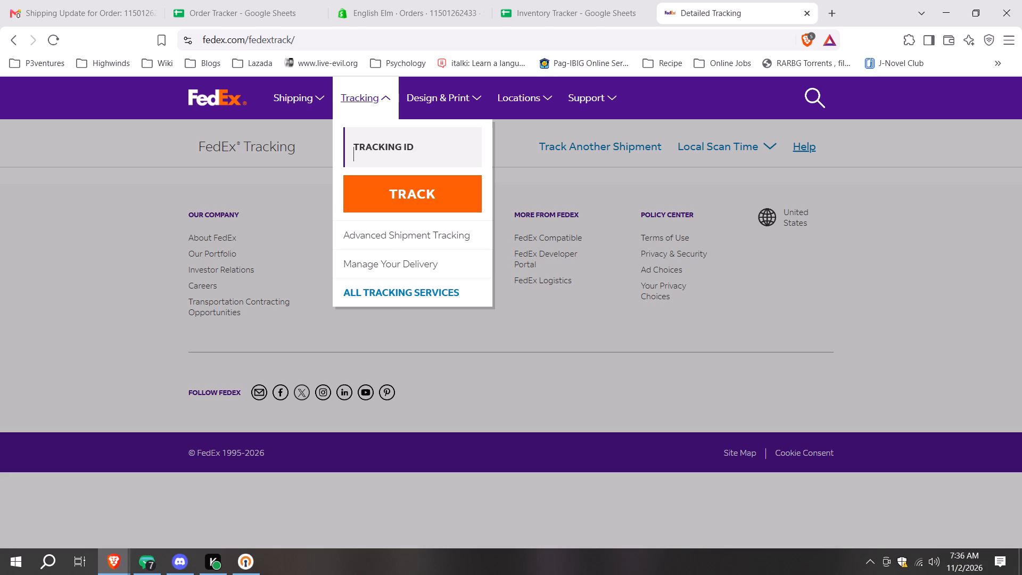
{"action": "left_click", "coordinate": [368, 134]}
{"action": "key", "text": "ctrl+v"}
{"action": "left_click", "coordinate": [374, 196]}
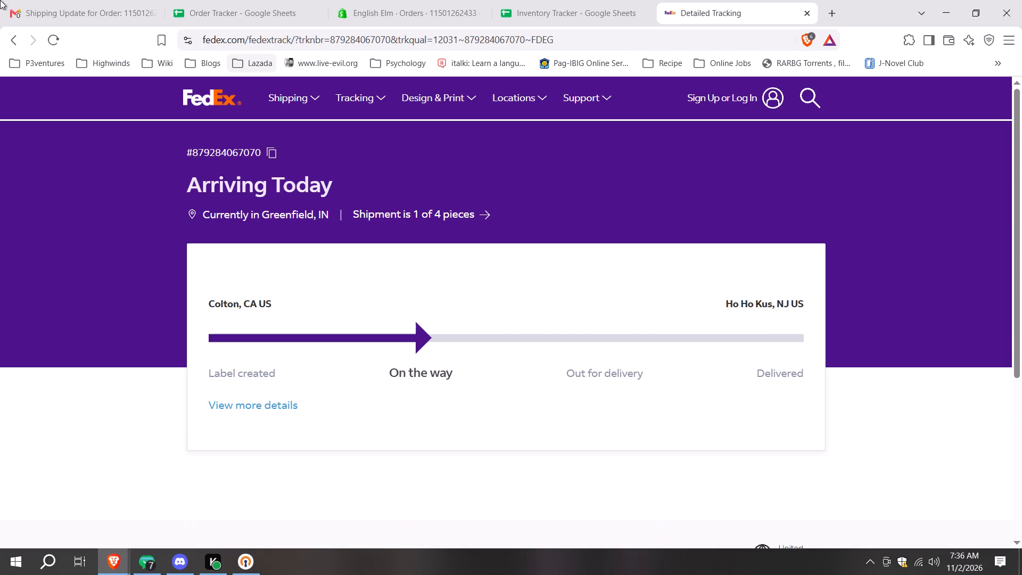
{"action": "left_click", "coordinate": [279, 403]}
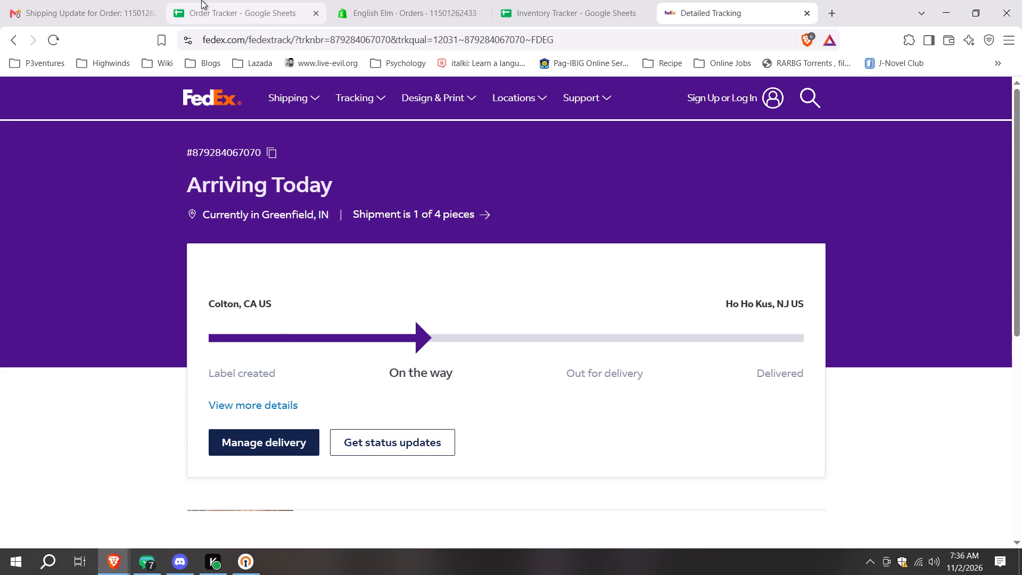
{"action": "left_click", "coordinate": [0, 0]}
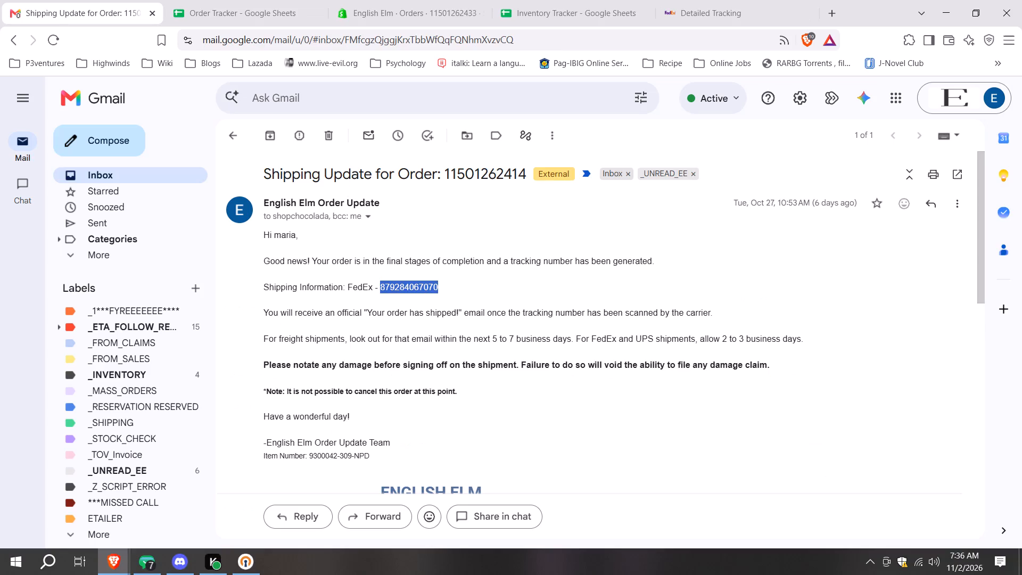
{"action": "double_click", "coordinate": [484, 176]}
{"action": "key", "text": "ctrl+c"}
{"action": "left_click", "coordinate": [265, 0]}
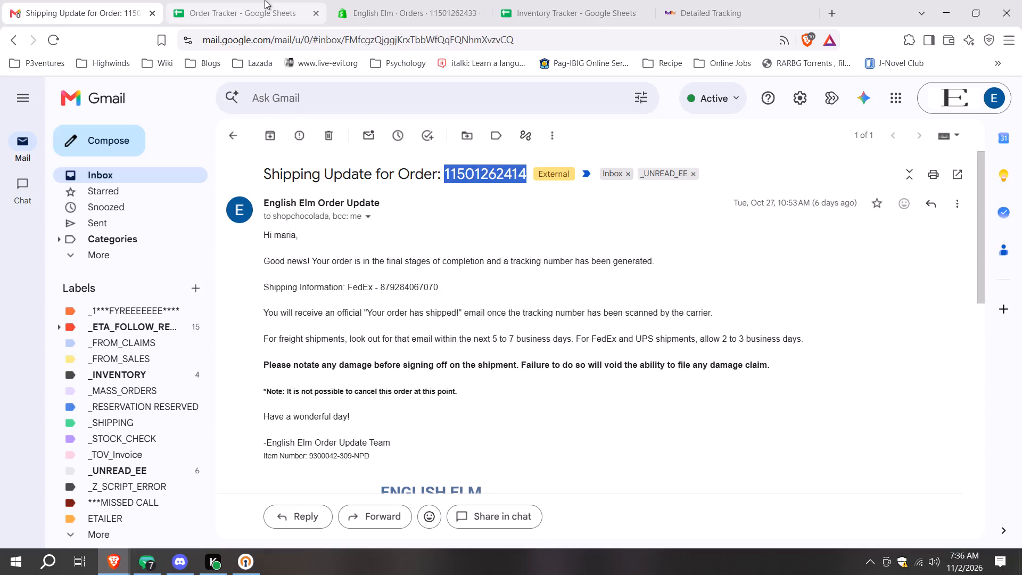
{"action": "left_click", "coordinate": [795, 182]}
{"action": "key", "text": "ctrl+a"}
{"action": "key", "text": "ctrl+v"}
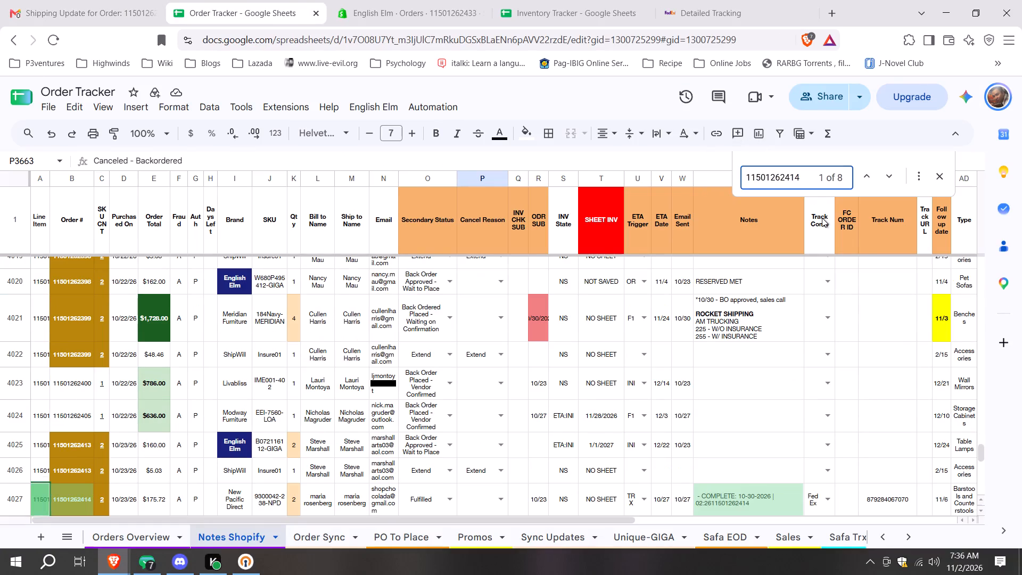
{"action": "scroll", "coordinate": [615, 344], "scroll_direction": "down", "scroll_amount": 1}
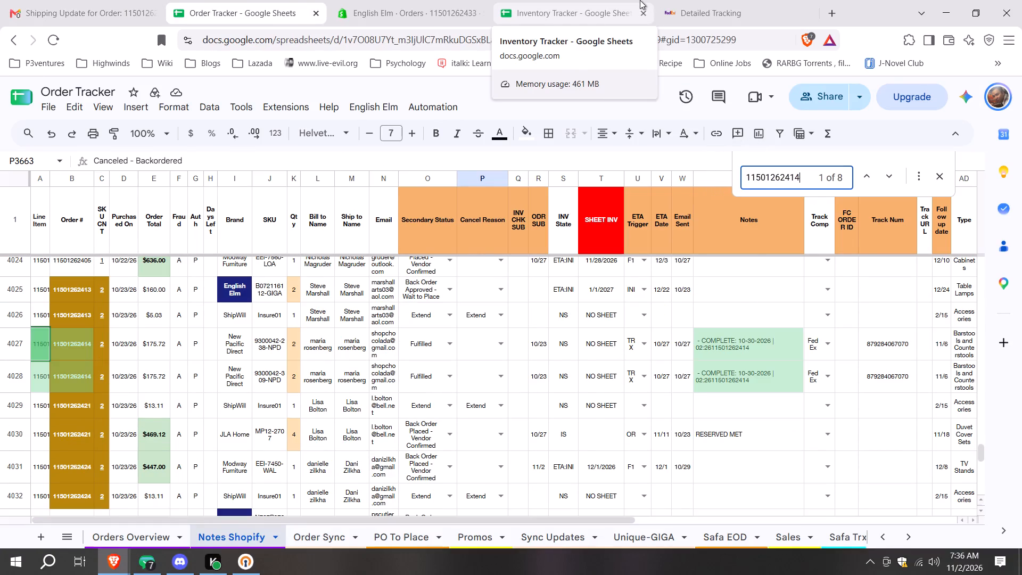
Examine the FedEx travel history and the status of each piece in the shipment.
{"action": "left_click", "coordinate": [693, 0]}
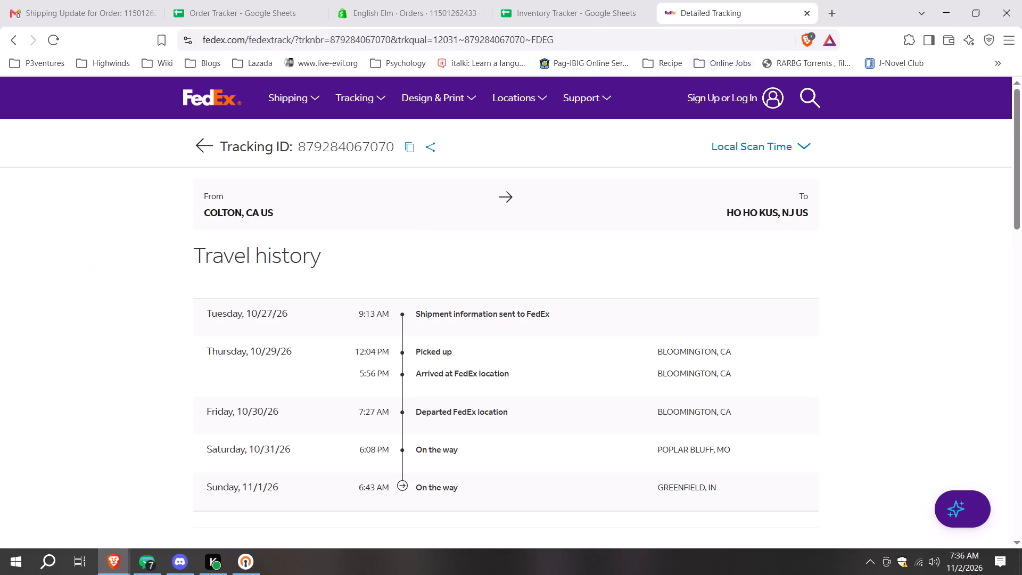
{"action": "scroll", "coordinate": [575, 256], "scroll_direction": "down", "scroll_amount": 1}
{"action": "scroll", "coordinate": [618, 248], "scroll_direction": "down", "scroll_amount": 1}
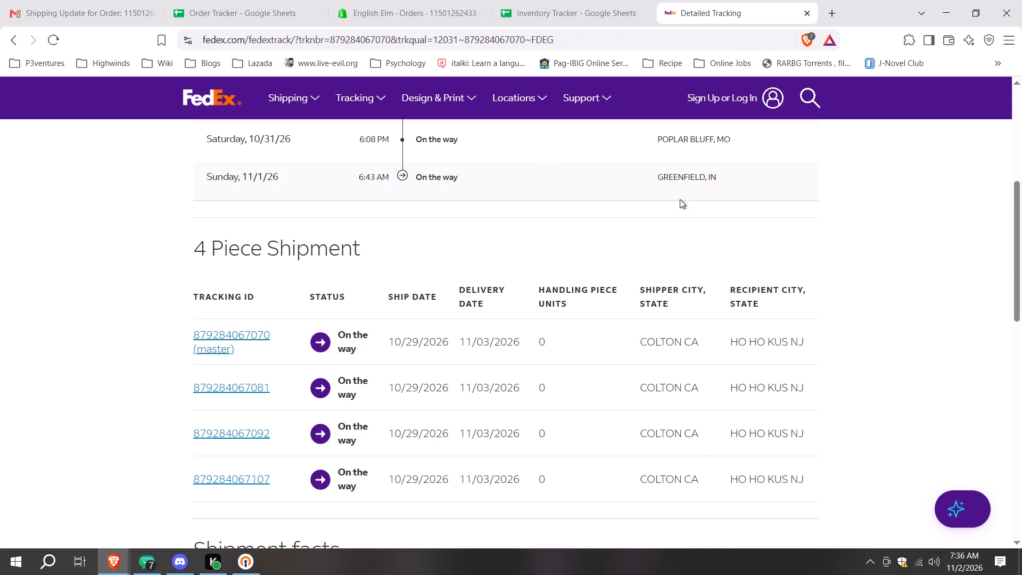
{"action": "left_click", "coordinate": [384, 0]}
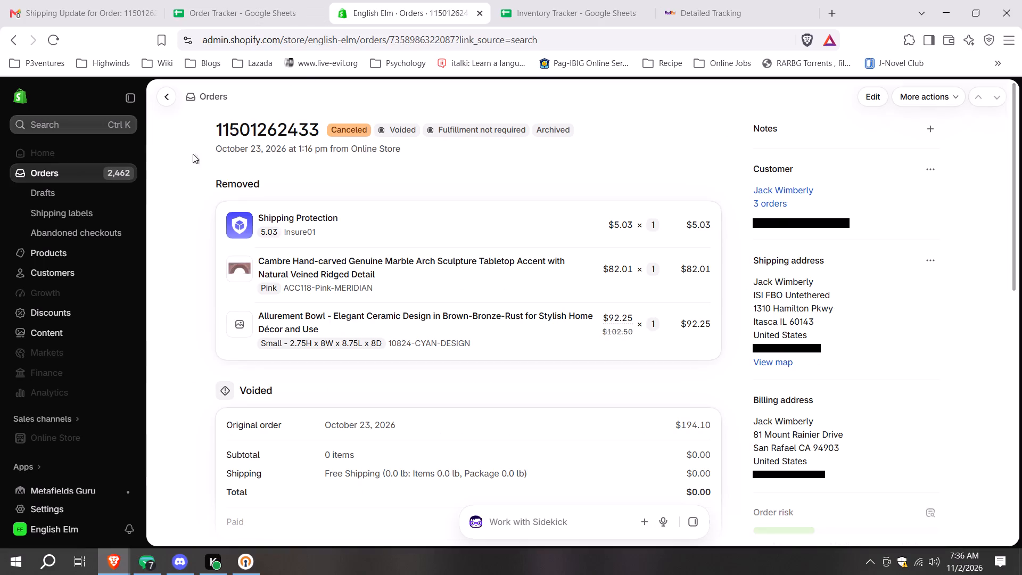
{"action": "left_click", "coordinate": [100, 134]}
{"action": "key", "text": "ctrl+v"}
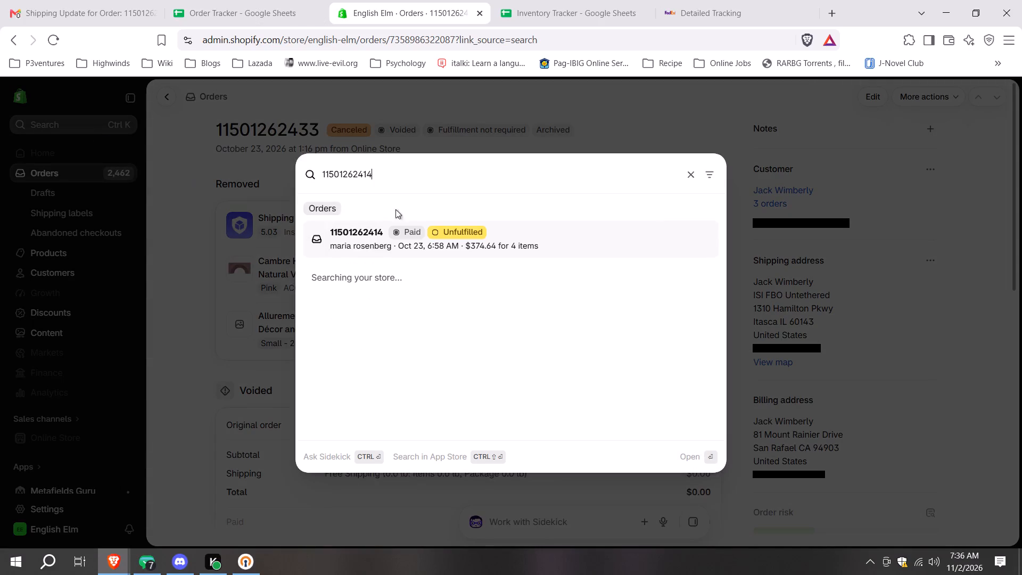
{"action": "left_click", "coordinate": [550, 241]}
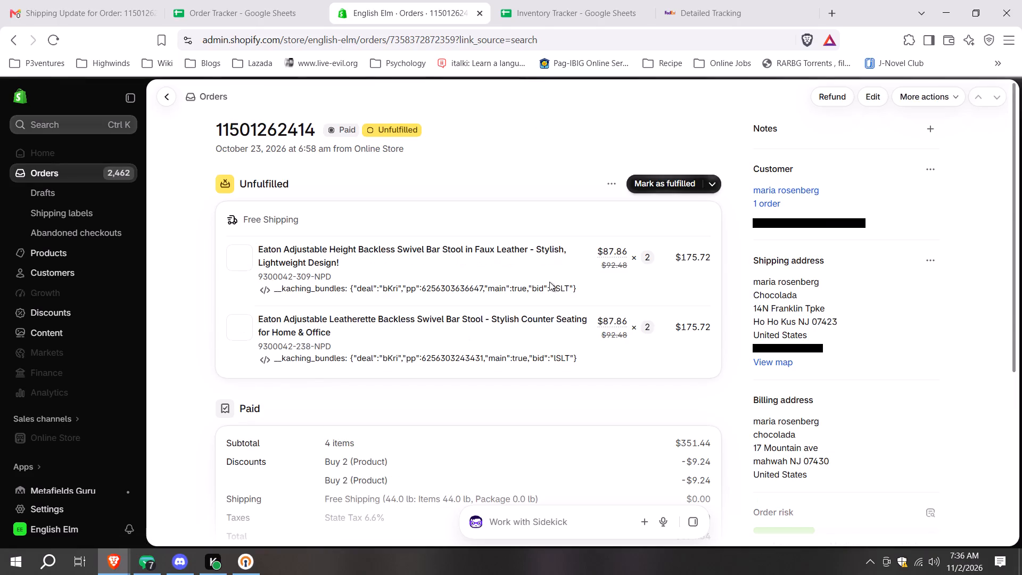
Recheck the FedEx piece list and read the customer's latest message in the shipping update email thread.
{"action": "left_click", "coordinate": [683, 0]}
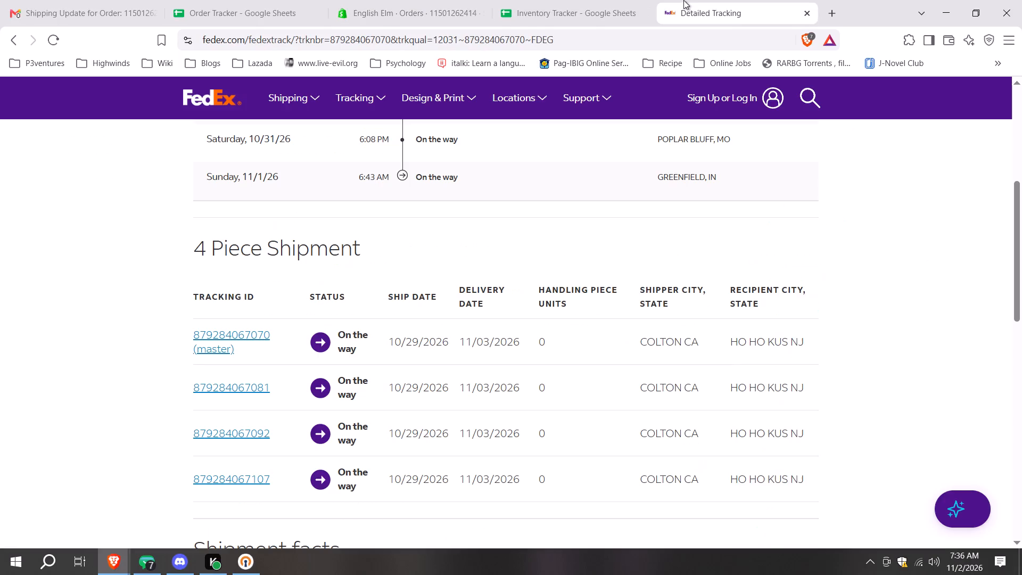
{"action": "left_click", "coordinate": [0, 0]}
{"action": "scroll", "coordinate": [615, 270], "scroll_direction": "down", "scroll_amount": 2}
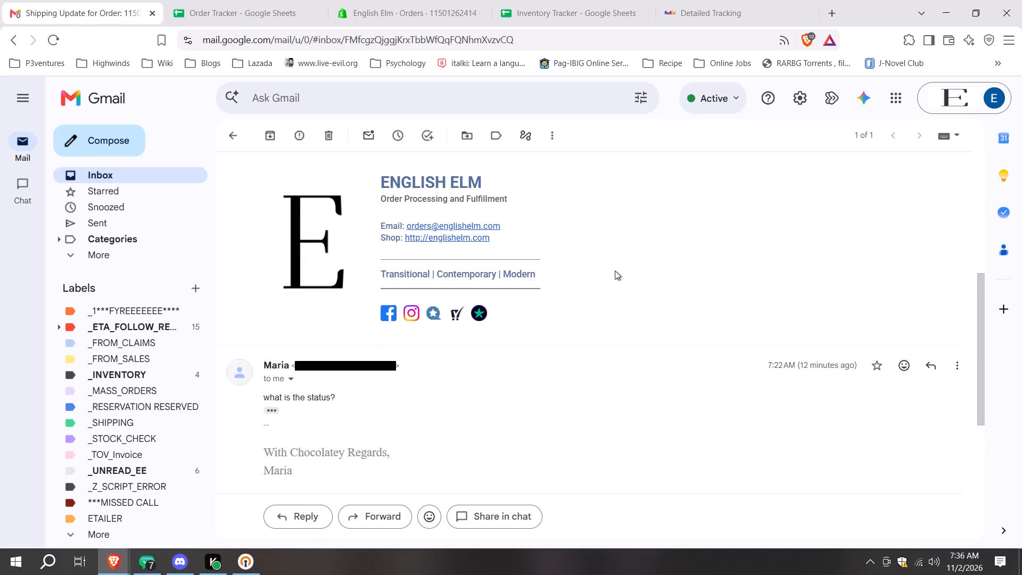
{"action": "scroll", "coordinate": [615, 270], "scroll_direction": "down", "scroll_amount": 3}
Copy the web address of the FedEx tracking page and return to the shipping update email.
{"action": "left_click", "coordinate": [705, 0]}
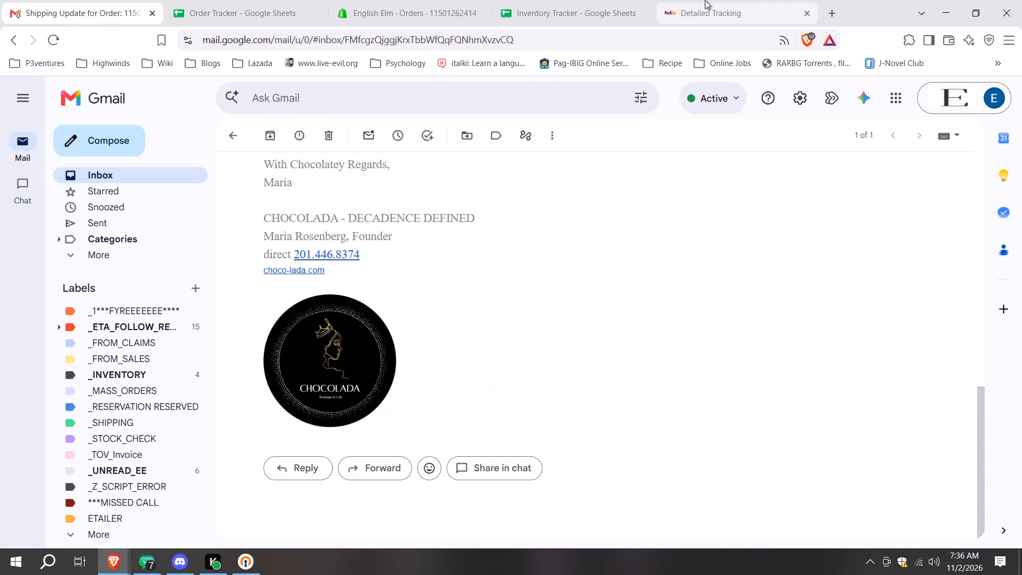
{"action": "left_click", "coordinate": [629, 38]}
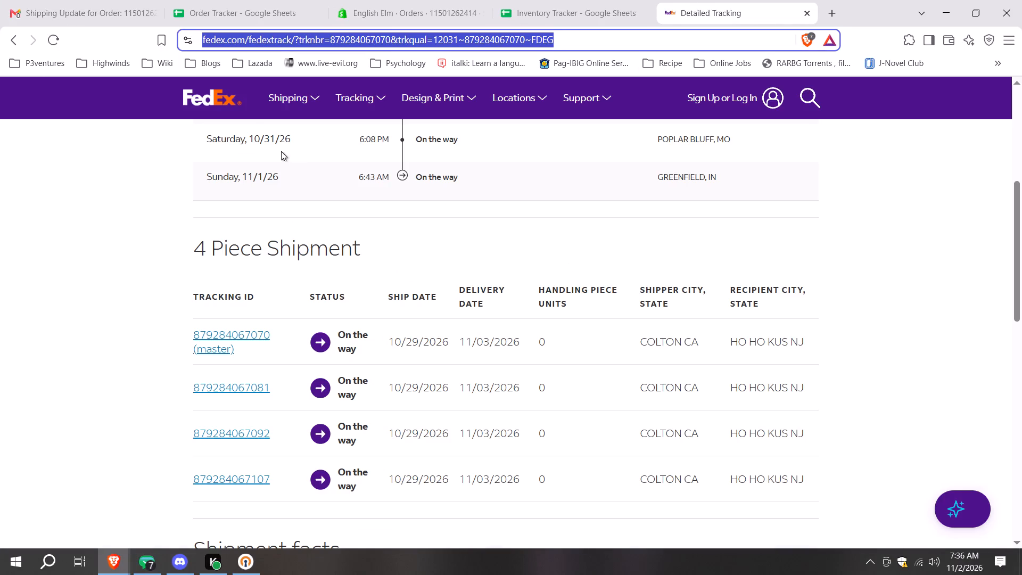
{"action": "key", "text": "ctrl+c"}
{"action": "left_click", "coordinate": [80, 0]}
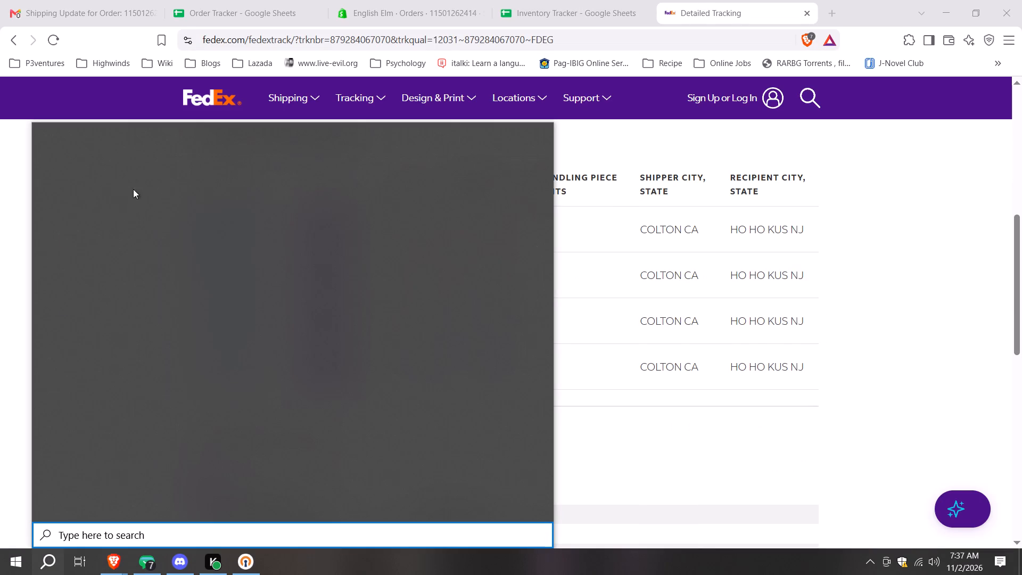
{"action": "left_click", "coordinate": [149, 244]}
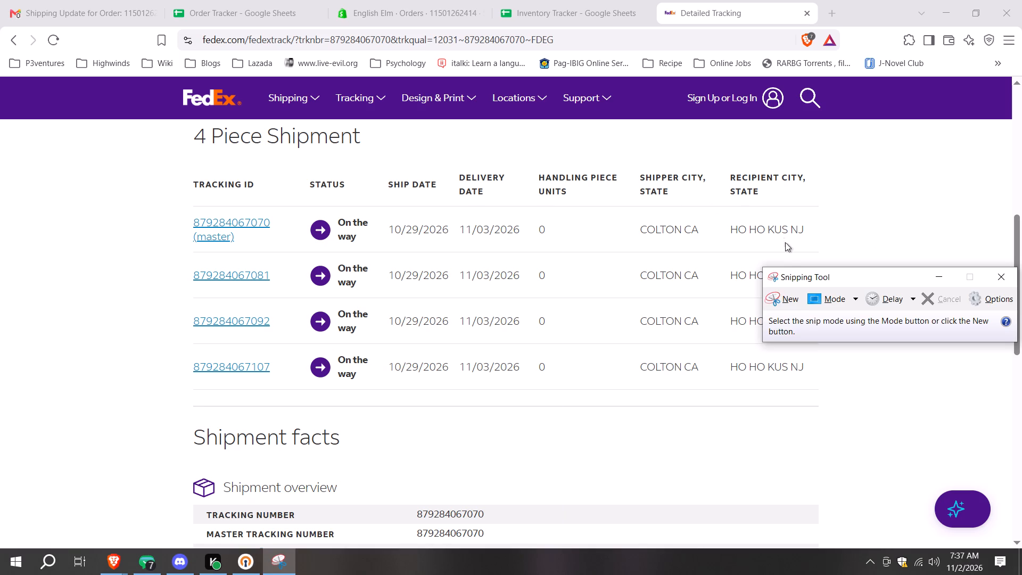
{"action": "left_click", "coordinate": [781, 303]}
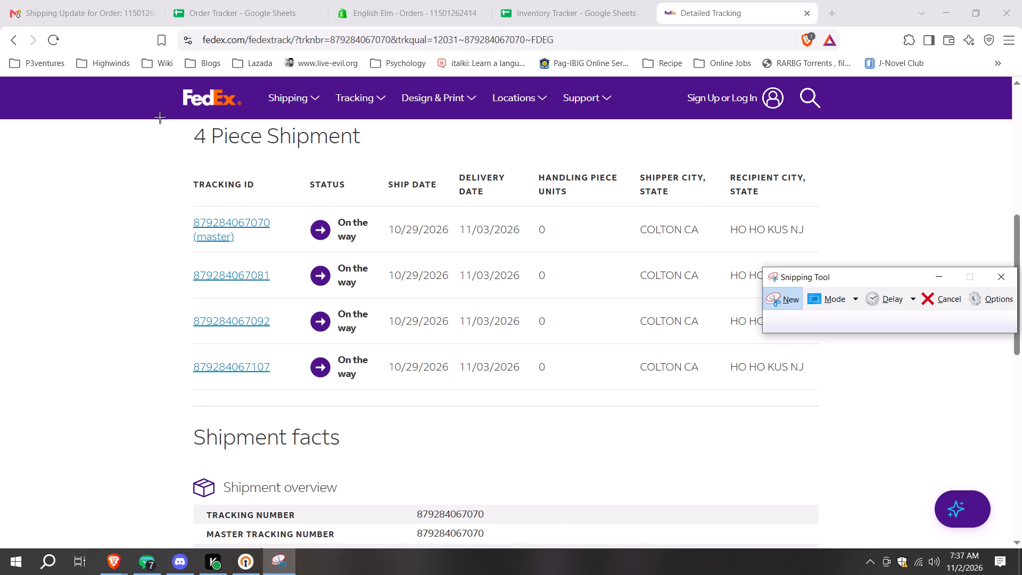
{"action": "left_click_drag", "start_coordinate": [160, 117], "coordinate": [945, 468]}
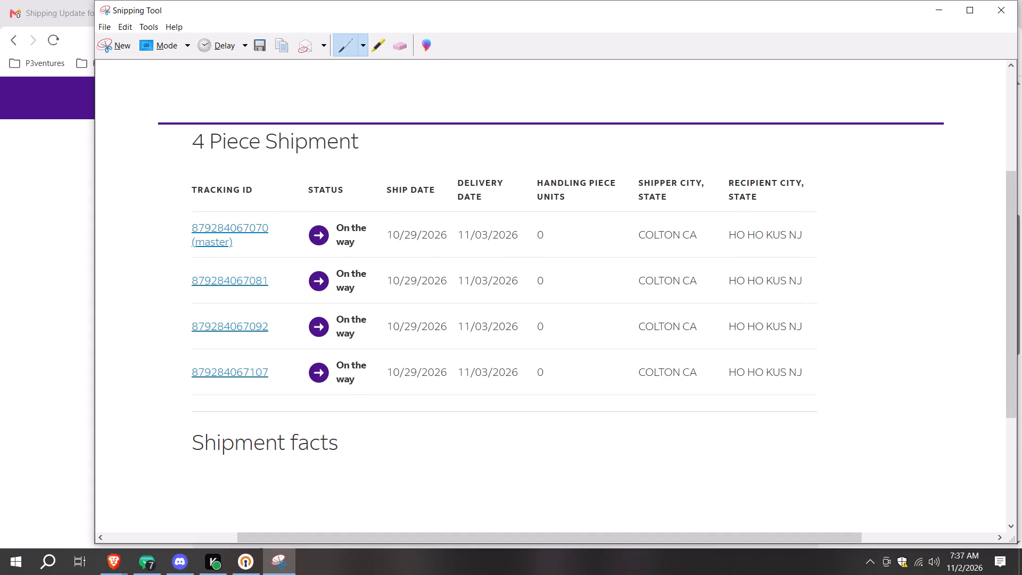
{"action": "right_click", "coordinate": [413, 224]}
{"action": "left_click", "coordinate": [458, 245]}
{"action": "left_click", "coordinate": [48, 0]}
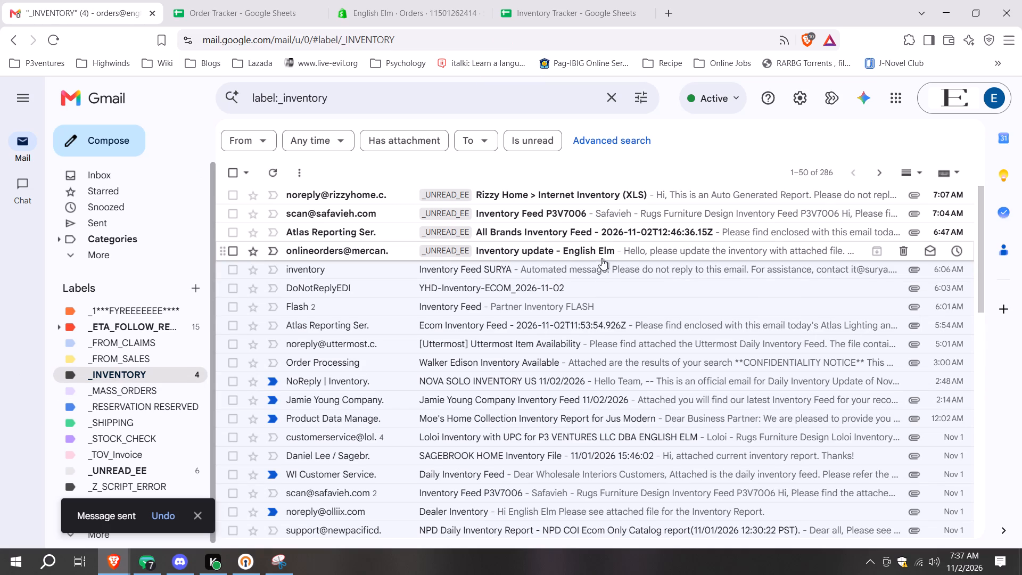
{"action": "left_click", "coordinate": [630, 250]}
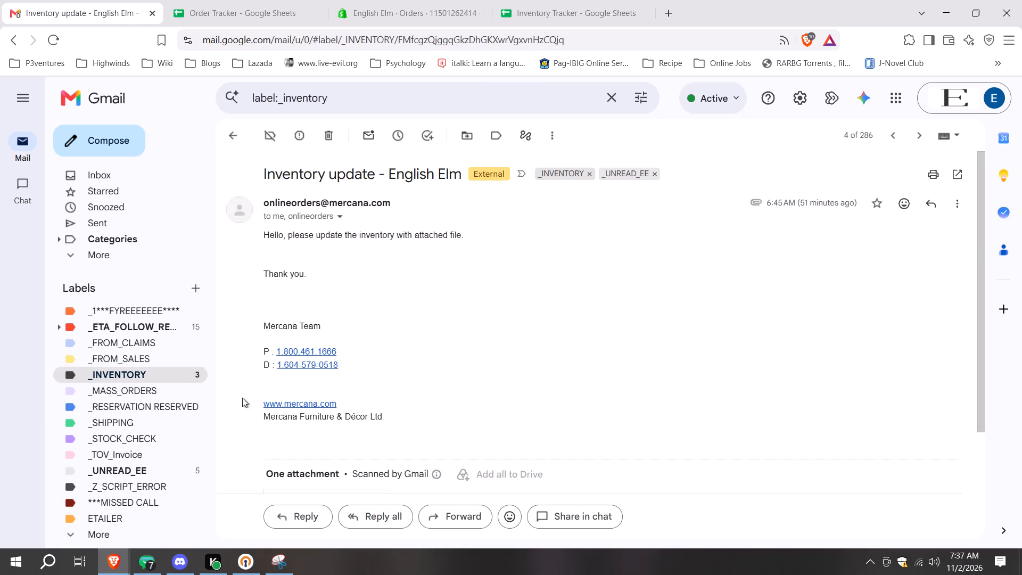
{"action": "scroll", "coordinate": [357, 326], "scroll_direction": "down", "scroll_amount": 2}
{"action": "left_click", "coordinate": [326, 368]}
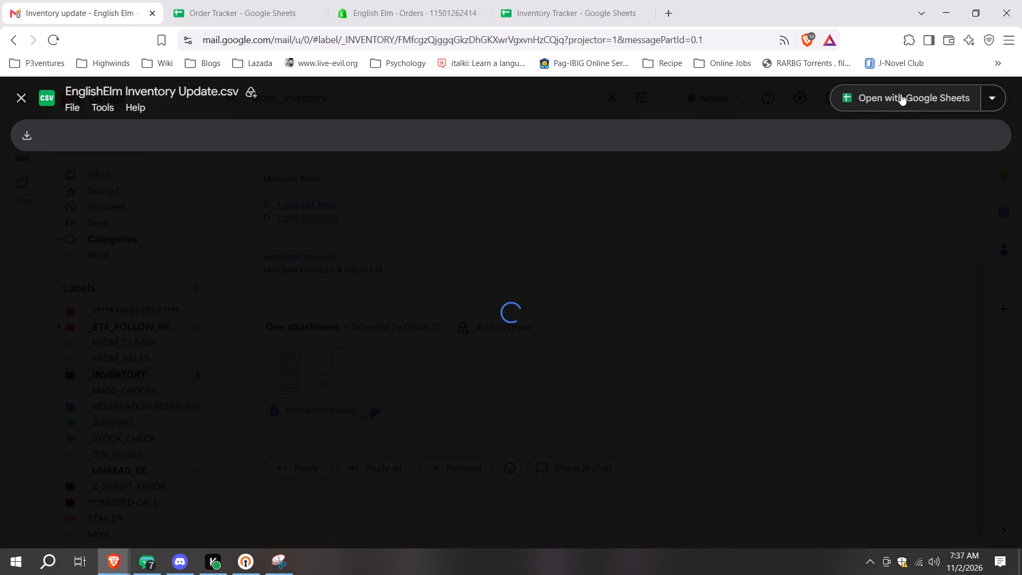
{"action": "left_click", "coordinate": [901, 94]}
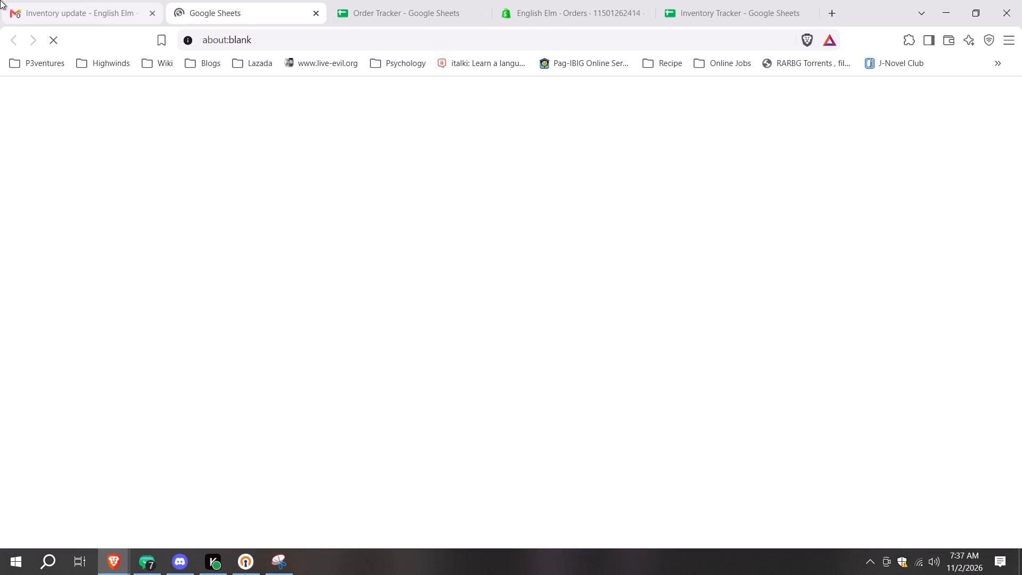
Close the EnglishElm Inventory Update CSV preview in Gmail and return to the _INVENTORY email list.
{"action": "left_click", "coordinate": [0, 0]}
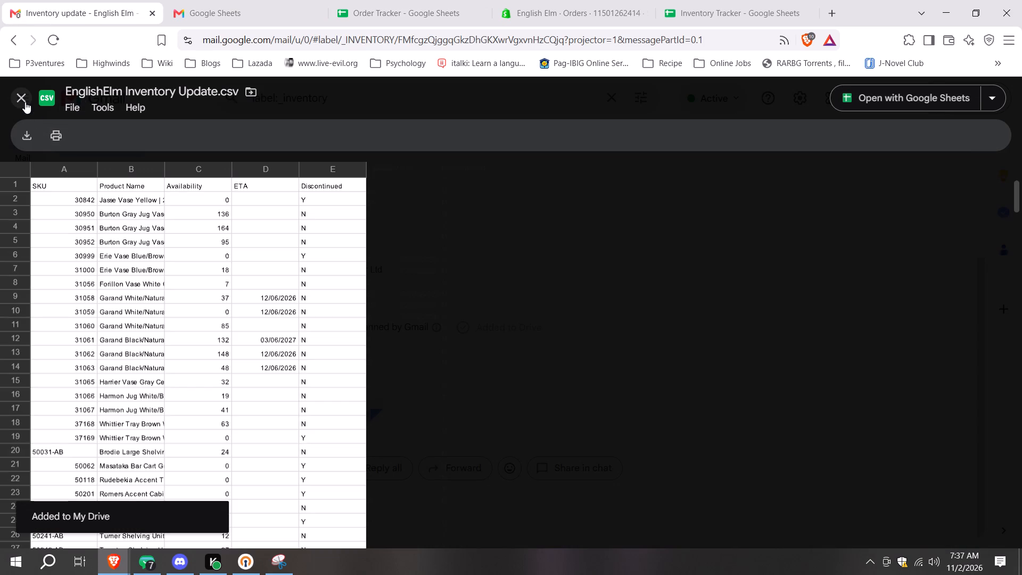
{"action": "left_click", "coordinate": [25, 102]}
{"action": "left_click", "coordinate": [252, 13]}
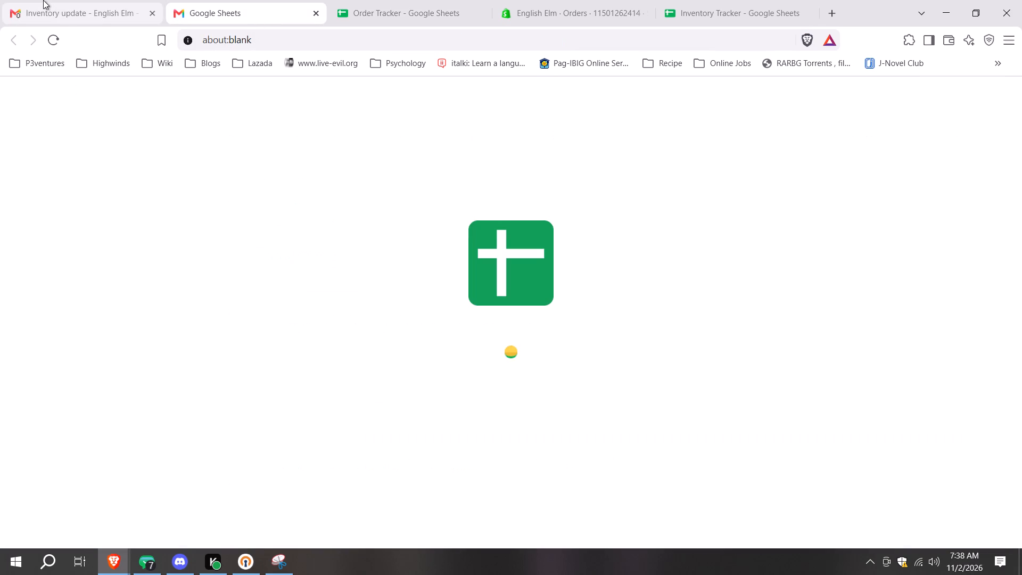
{"action": "left_click", "coordinate": [43, 0]}
{"action": "left_click", "coordinate": [241, 133]}
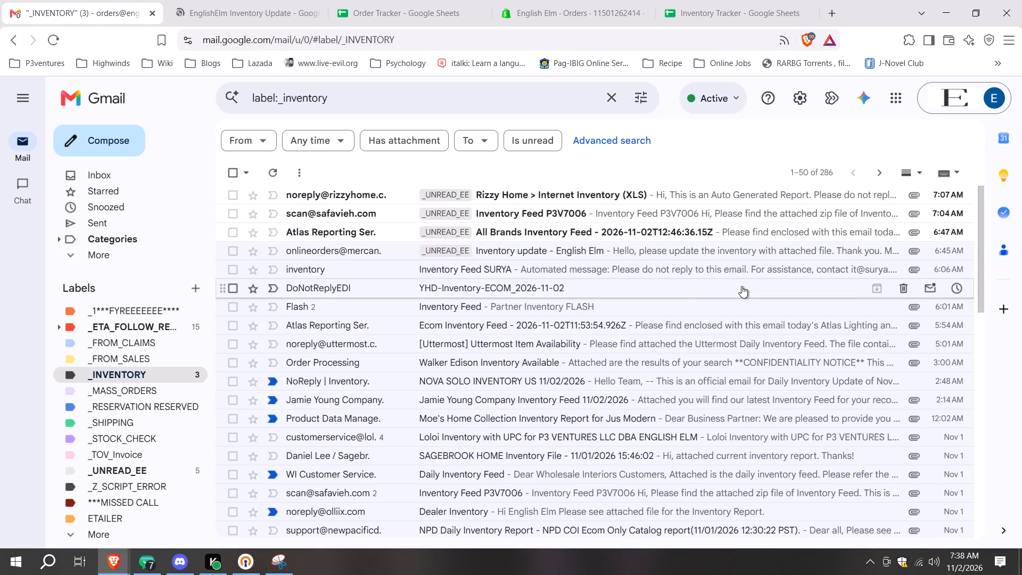
Open the All Brands Inventory Feed email and go through the newer inventory emails up to the Rizzy Home one.
{"action": "left_click", "coordinate": [702, 238]}
{"action": "left_click", "coordinate": [891, 136]}
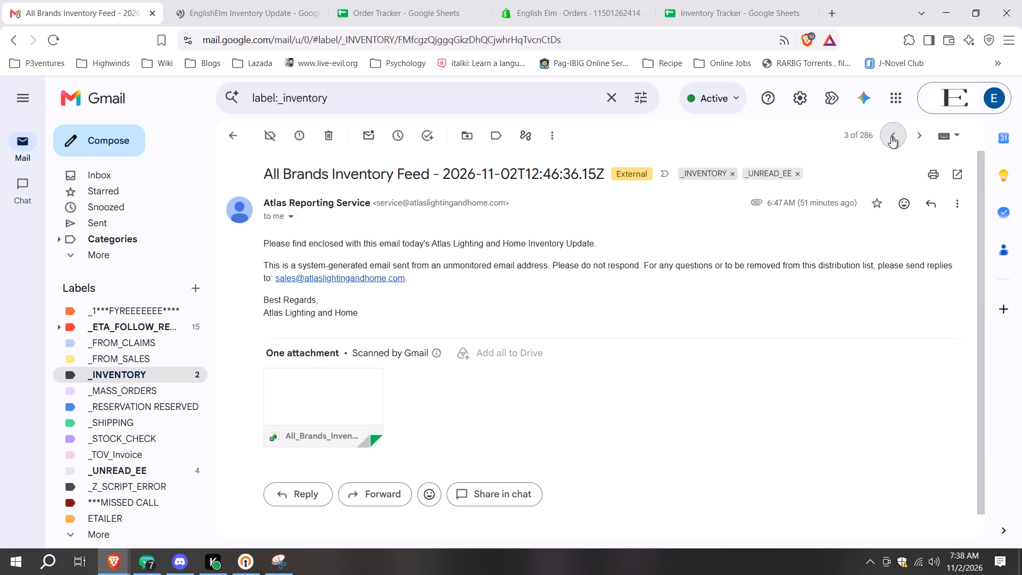
{"action": "left_click", "coordinate": [891, 136]}
Check the opened EnglishElm Inventory Update spreadsheet, and open the Mercana 10-18 sheet in the Inventory Tracker.
{"action": "left_click", "coordinate": [226, 0]}
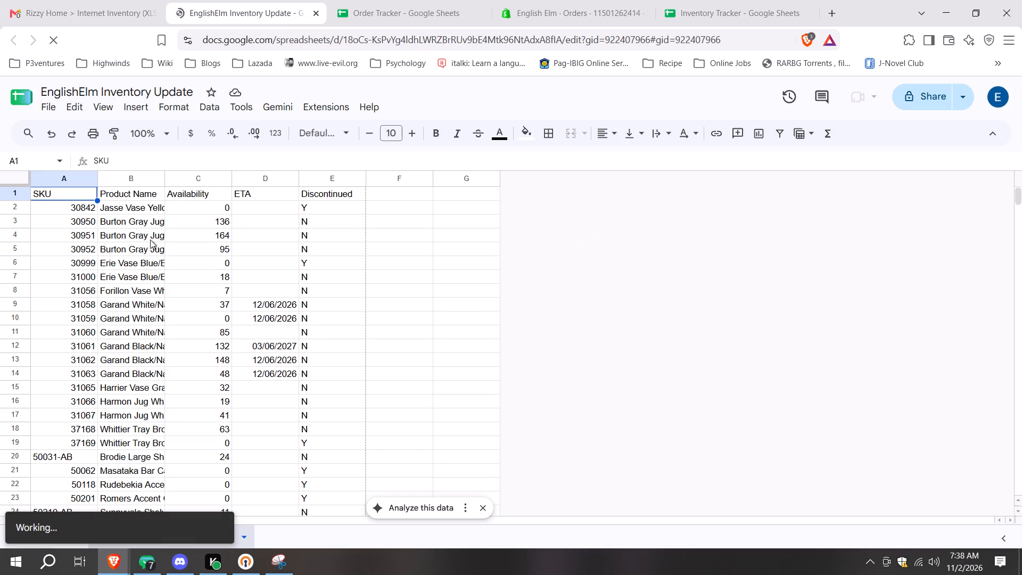
{"action": "left_click", "coordinate": [712, 0]}
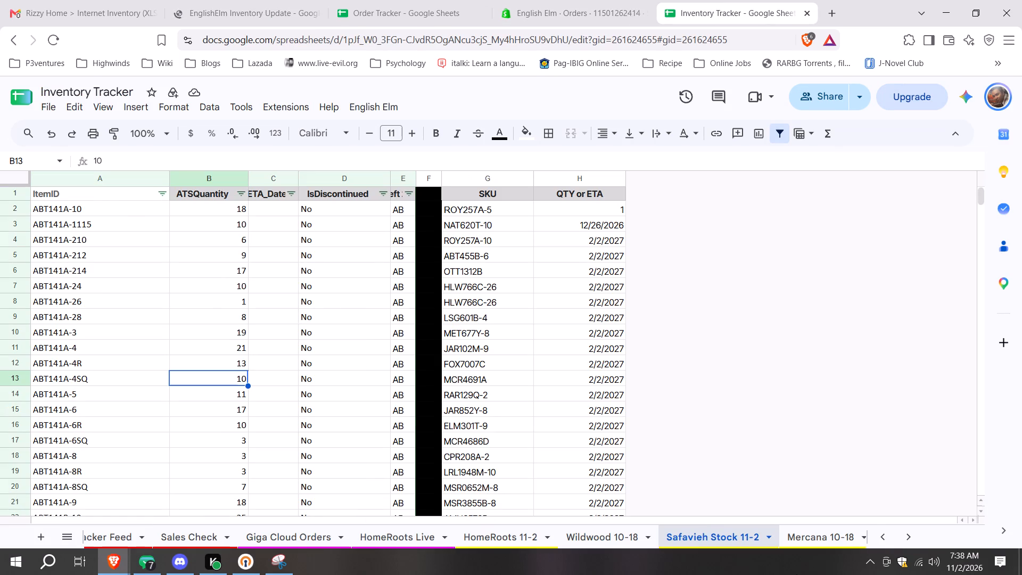
{"action": "left_click", "coordinate": [840, 541]}
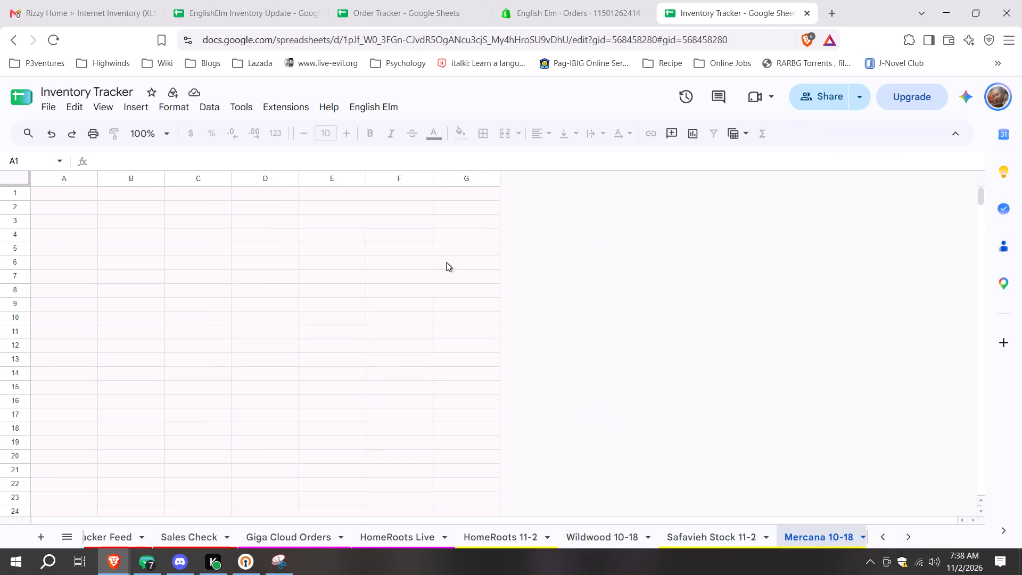
Copy all data rows below the header, A2:E3198, from the EnglishElm Inventory Update spreadsheet.
{"action": "left_click", "coordinate": [249, 0]}
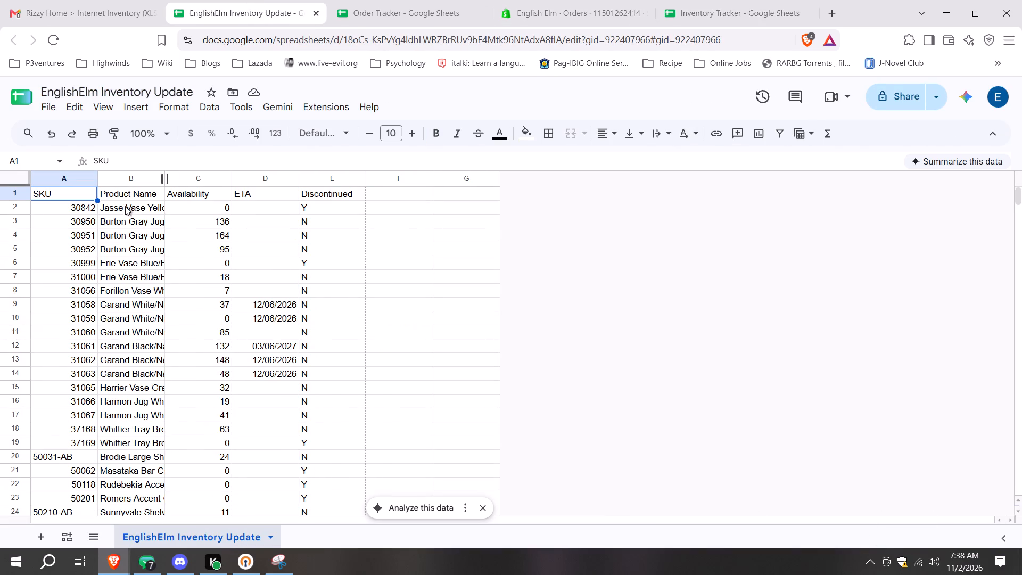
{"action": "left_click", "coordinate": [59, 212]}
{"action": "key", "text": "shift+Right"}
{"action": "key", "text": "shift+Right"}
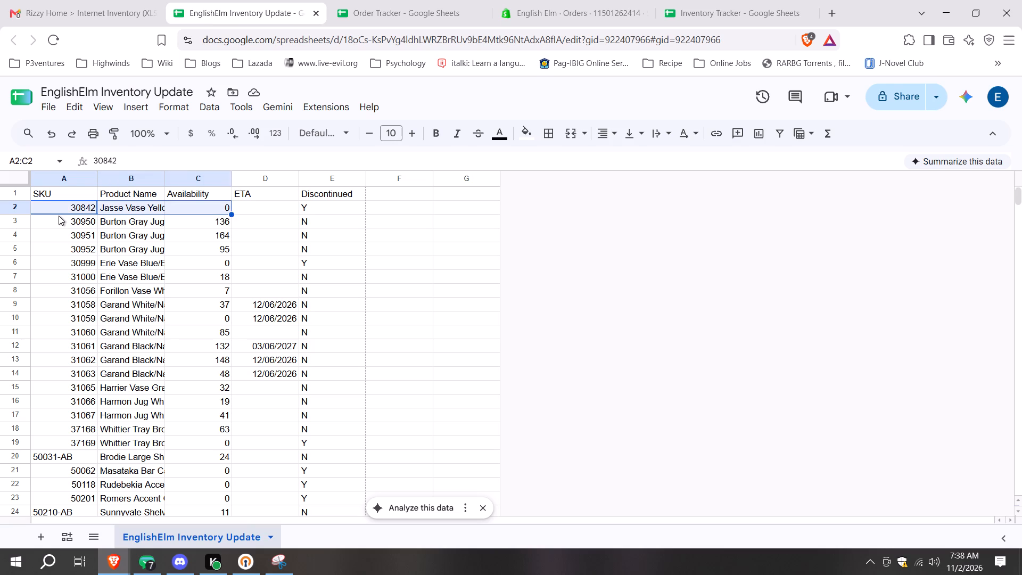
{"action": "key", "text": "shift+Right"}
{"action": "key", "text": "shift+Right"}
{"action": "key", "text": "ctrl+shift+Down"}
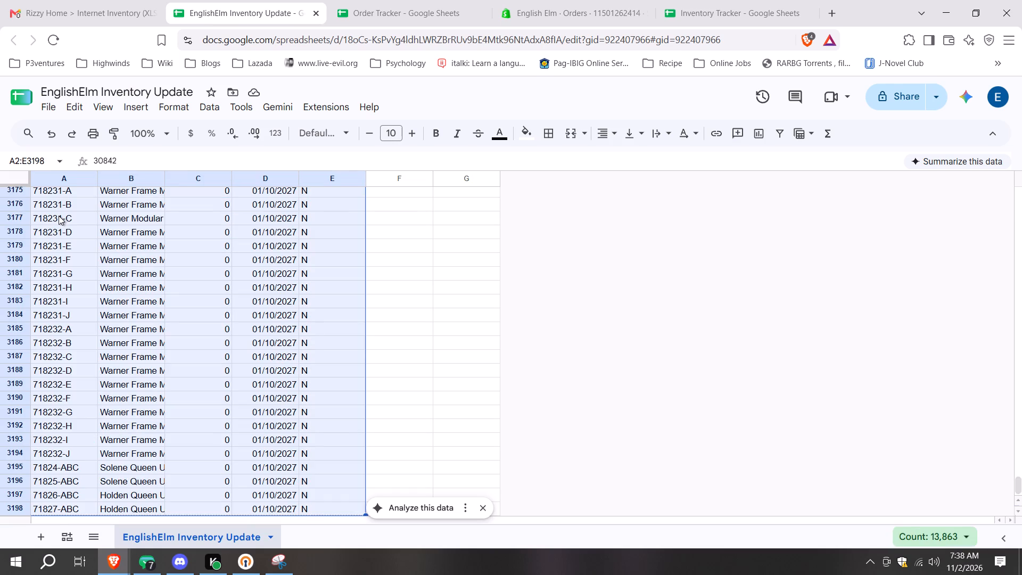
{"action": "key", "text": "ctrl+c"}
{"action": "scroll", "coordinate": [258, 295], "scroll_direction": "down", "scroll_amount": 3}
{"action": "scroll", "coordinate": [429, 330], "scroll_direction": "down", "scroll_amount": 7}
Clear the old supplier data in C2:G3198 of the Inventory Tracker's Mercana 10-18 sheet, keeping the yellow DO NOT OVERRIDE columns.
{"action": "left_click", "coordinate": [565, 0]}
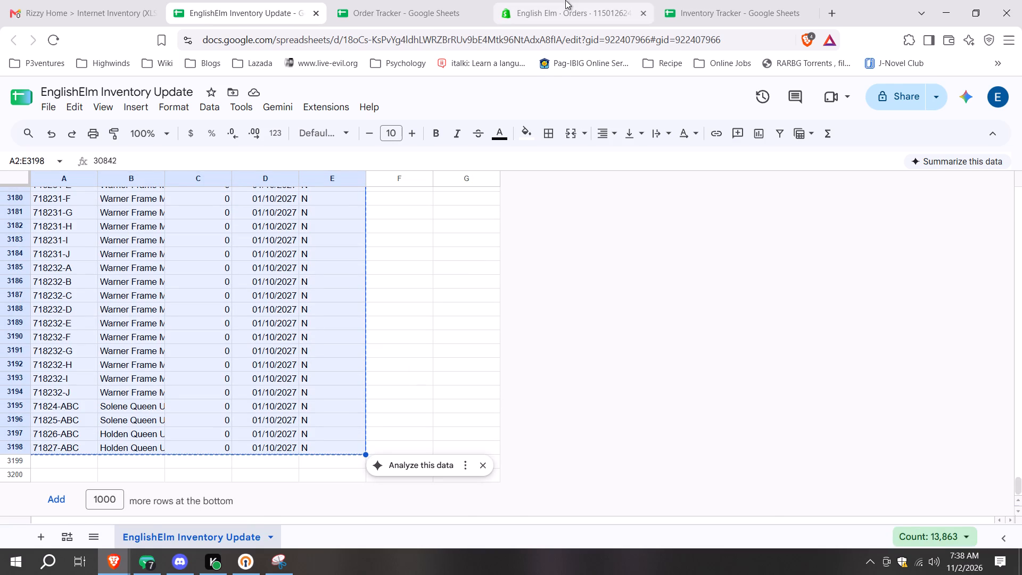
{"action": "left_click", "coordinate": [705, 0]}
{"action": "left_click", "coordinate": [225, 223]}
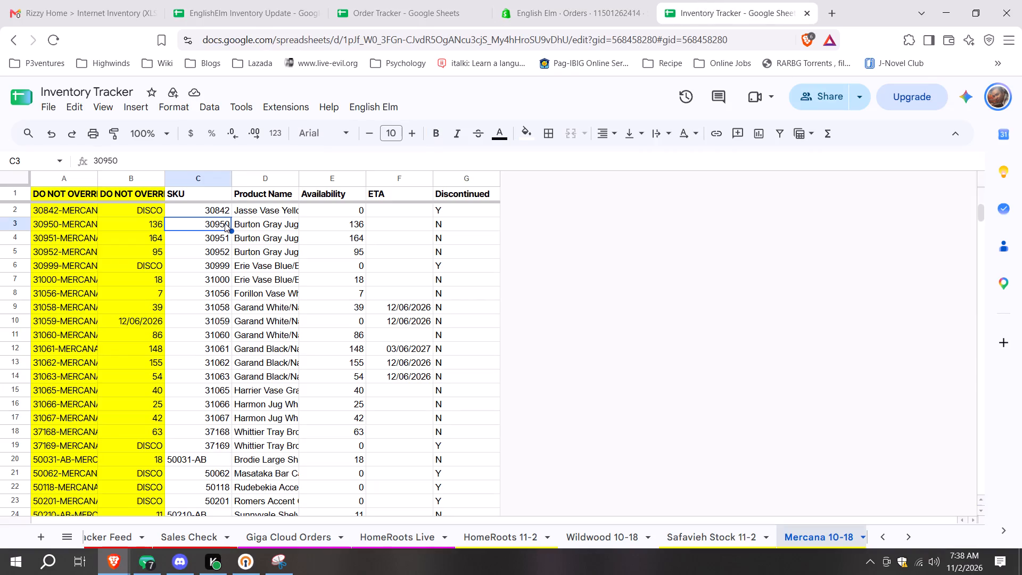
{"action": "key", "text": "Up"}
{"action": "key", "text": "shift+Right"}
{"action": "key", "text": "shift+Right"}
{"action": "key", "text": "shift+Right"}
{"action": "key", "text": "shift+Right"}
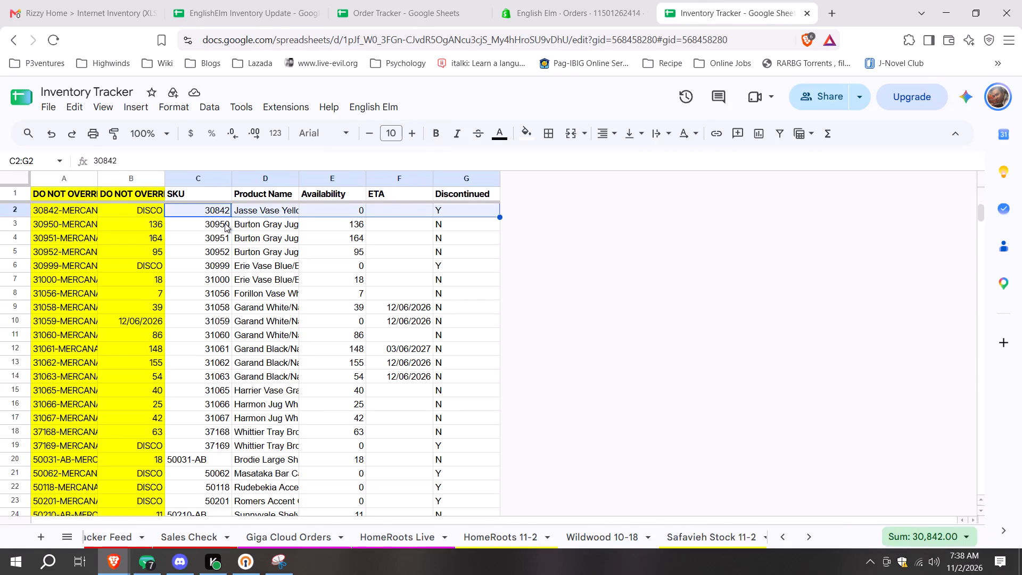
{"action": "key", "text": "ctrl+shift+Down"}
{"action": "key", "text": "ctrl+shift+Down"}
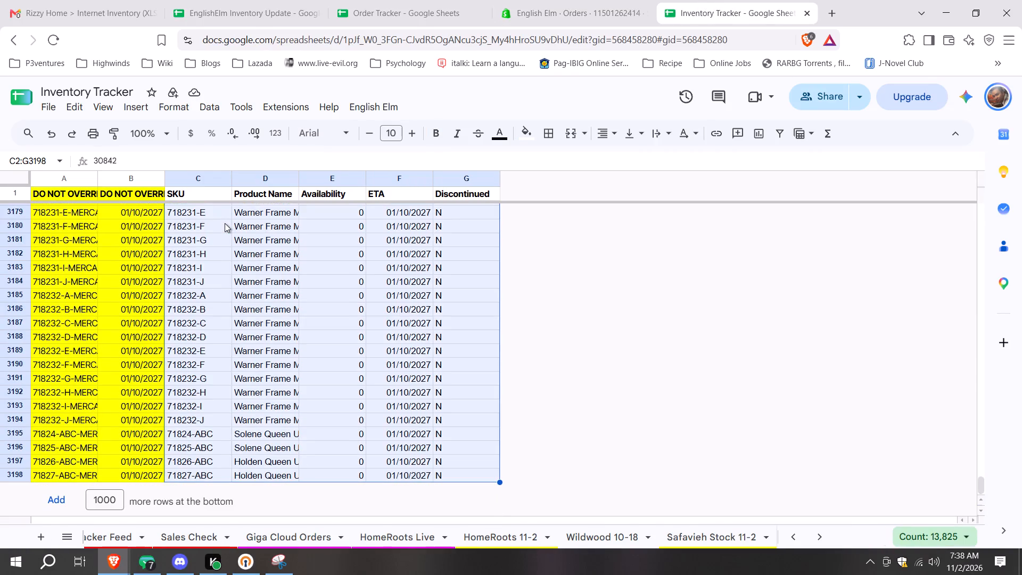
{"action": "key", "text": "Delete"}
Paste the copied EnglishElm Inventory Update rows into the Mercana 10-18 sheet starting at cell C2.
{"action": "left_click_drag", "start_coordinate": [981, 487], "coordinate": [985, 318]}
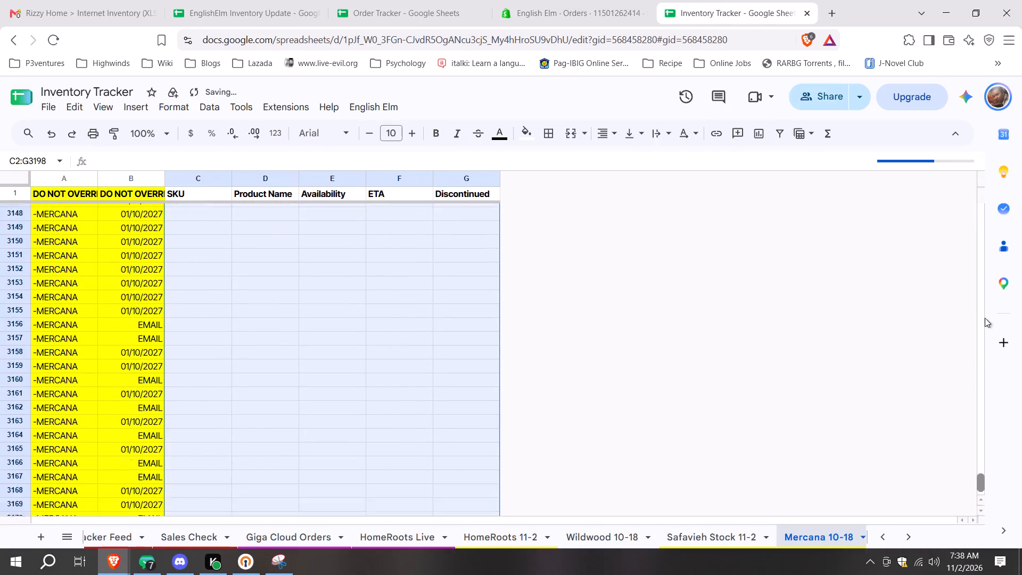
{"action": "left_click_drag", "start_coordinate": [985, 318], "coordinate": [1021, 35]}
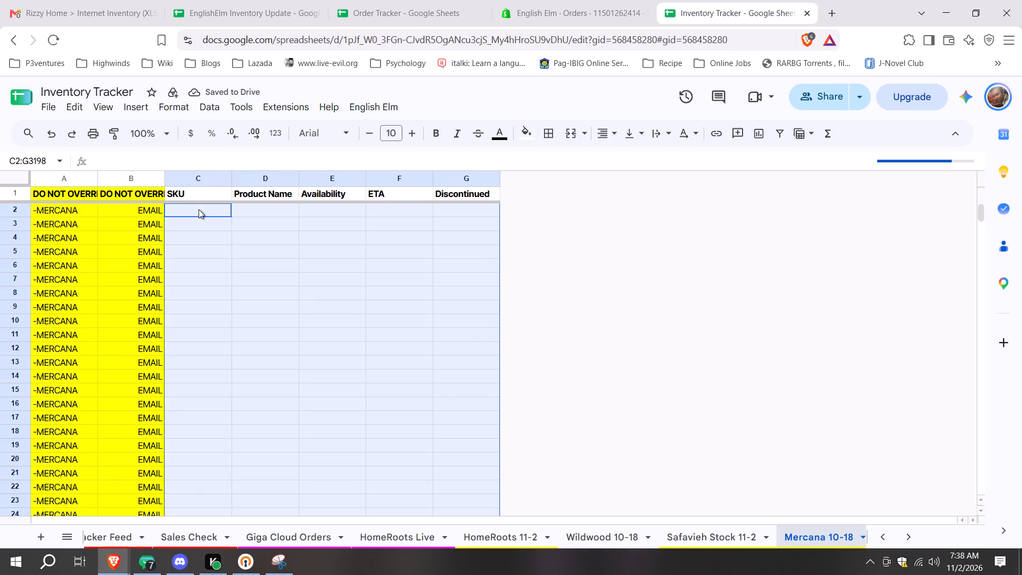
{"action": "left_click", "coordinate": [199, 209]}
{"action": "key", "text": "ctrl+v"}
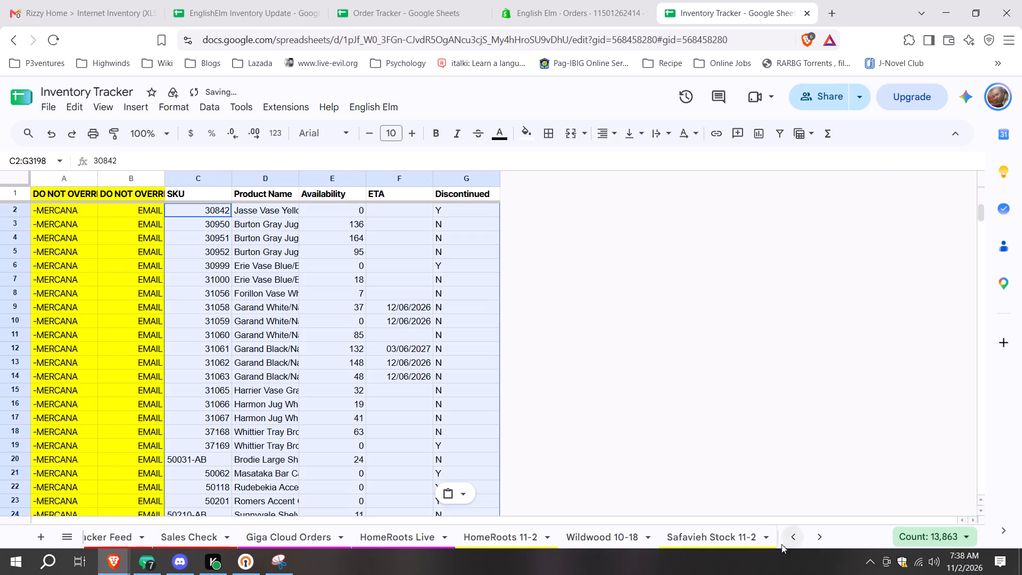
Rename the Mercana 10-18 sheet as Mercana 11-2.
{"action": "left_click", "coordinate": [826, 534]}
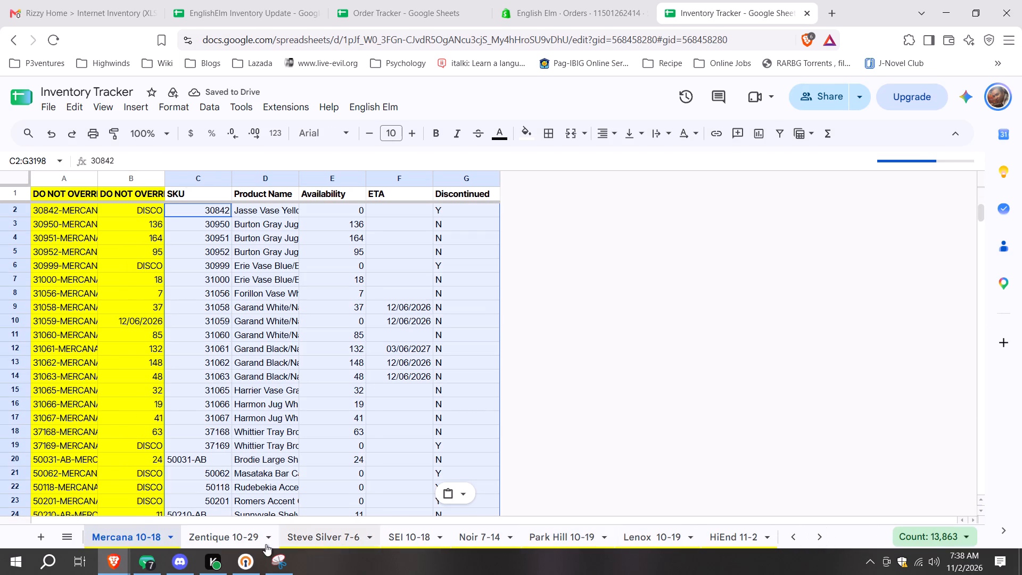
{"action": "double_click", "coordinate": [151, 541]}
{"action": "key", "text": "Right"}
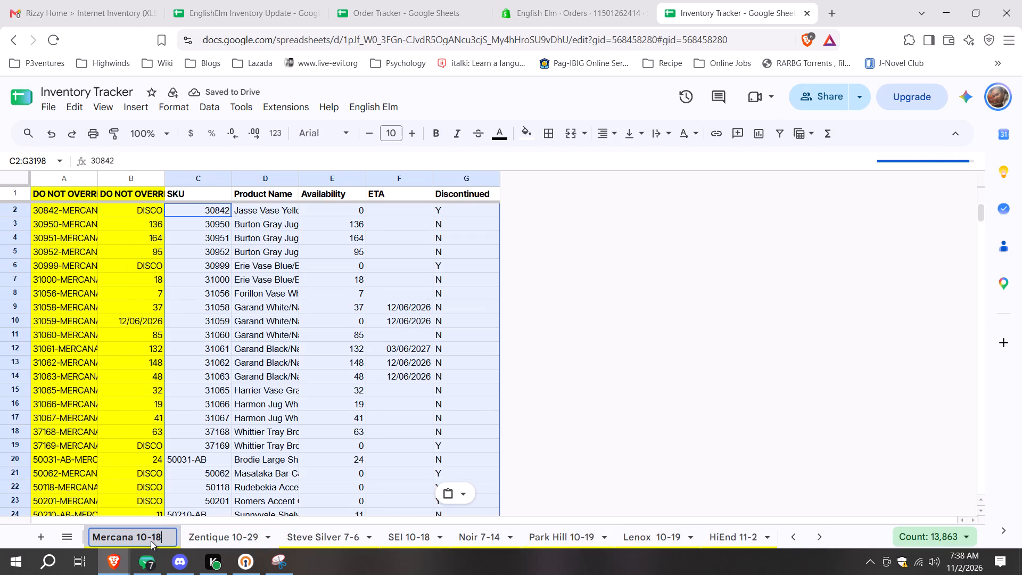
{"action": "key", "text": "BackSpace"}
{"action": "key", "text": "BackSpace"}
{"action": "key", "text": "BackSpace"}
{"action": "key", "text": "BackSpace"}
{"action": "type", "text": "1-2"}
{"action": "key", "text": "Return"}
{"action": "left_click", "coordinate": [361, 380]}
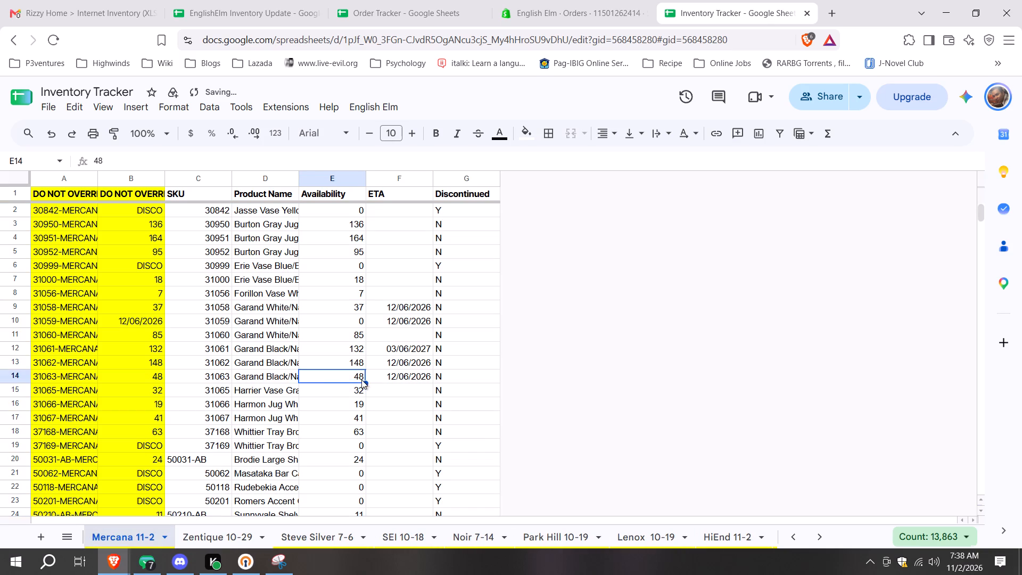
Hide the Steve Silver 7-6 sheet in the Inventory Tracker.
{"action": "right_click", "coordinate": [347, 544]}
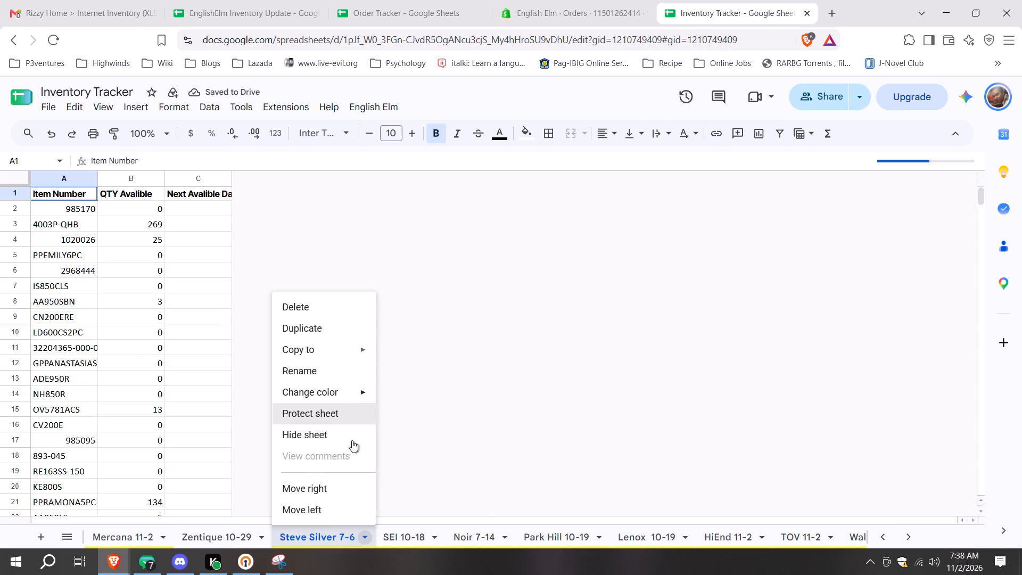
{"action": "left_click", "coordinate": [331, 429]}
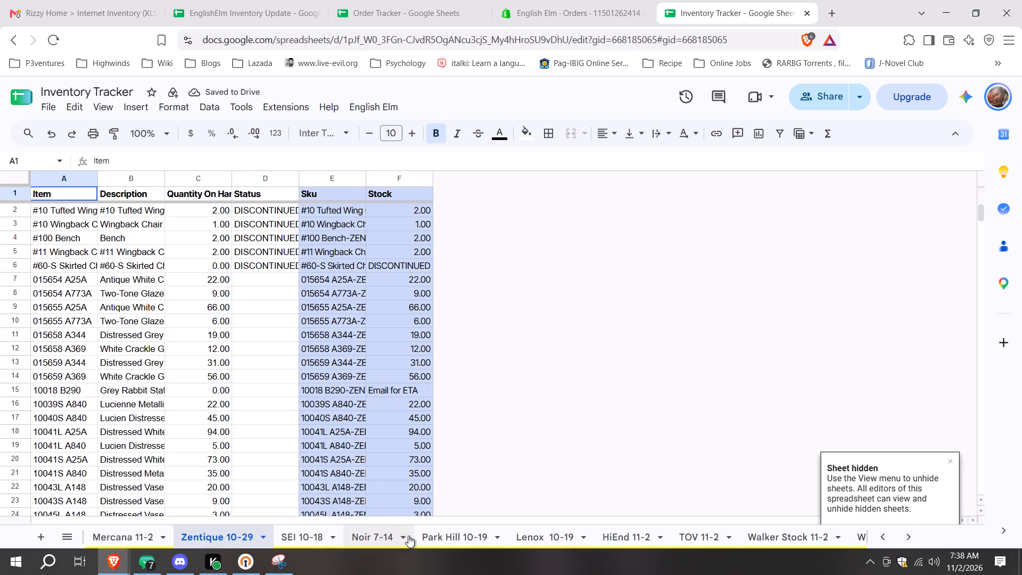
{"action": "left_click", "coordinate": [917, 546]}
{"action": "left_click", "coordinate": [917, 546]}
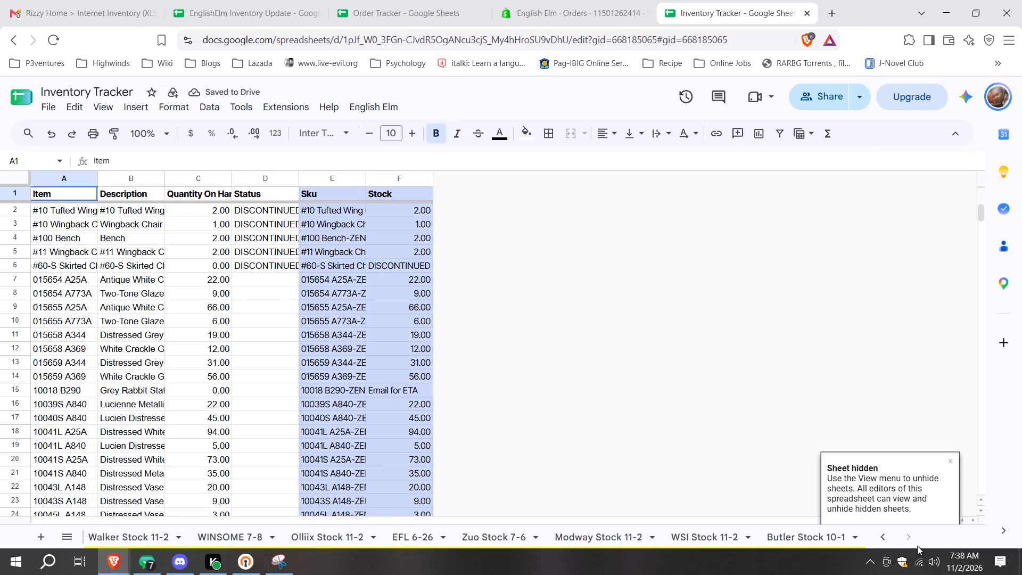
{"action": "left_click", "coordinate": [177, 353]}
Close the EnglishElm Inventory Update spreadsheet.
{"action": "left_click", "coordinate": [40, 0]}
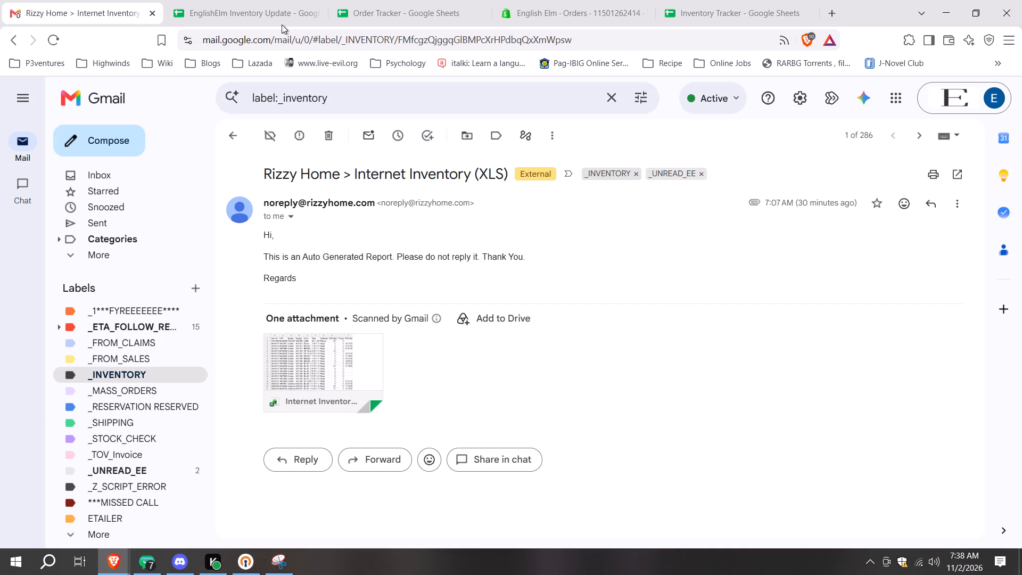
{"action": "left_click", "coordinate": [320, 13]}
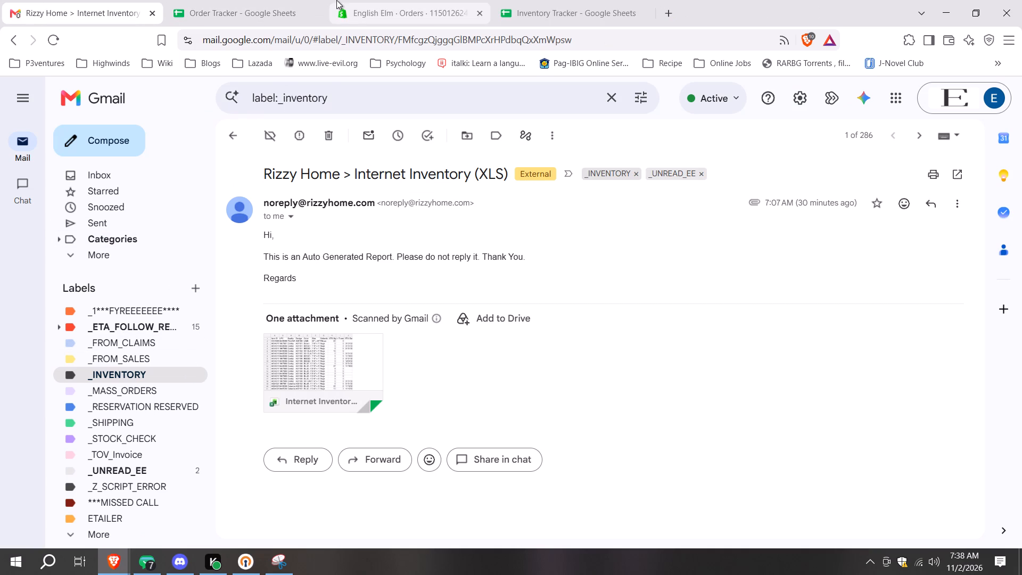
{"action": "left_click", "coordinate": [293, 0]}
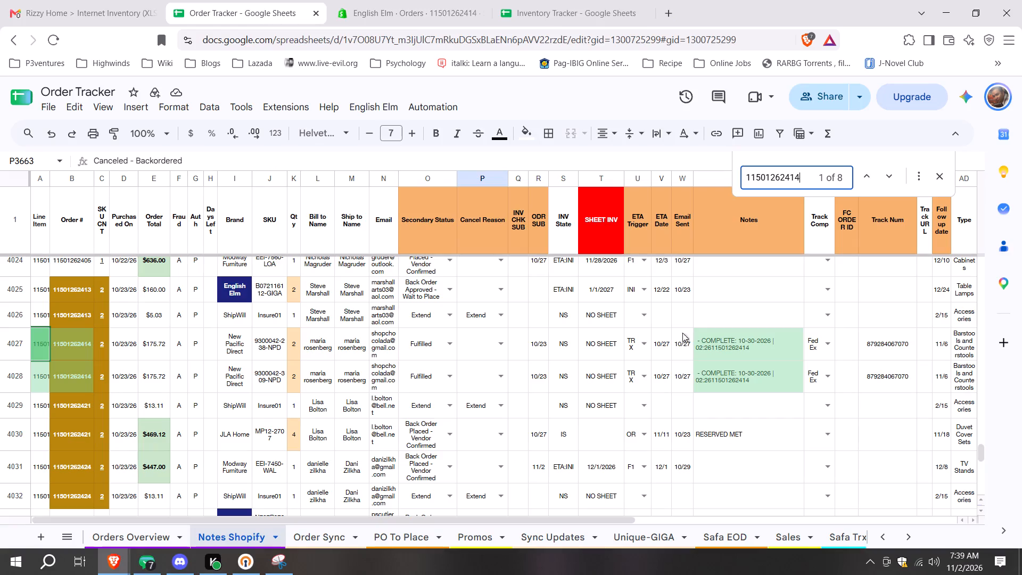
{"action": "scroll", "coordinate": [443, 358], "scroll_direction": "down", "scroll_amount": 2}
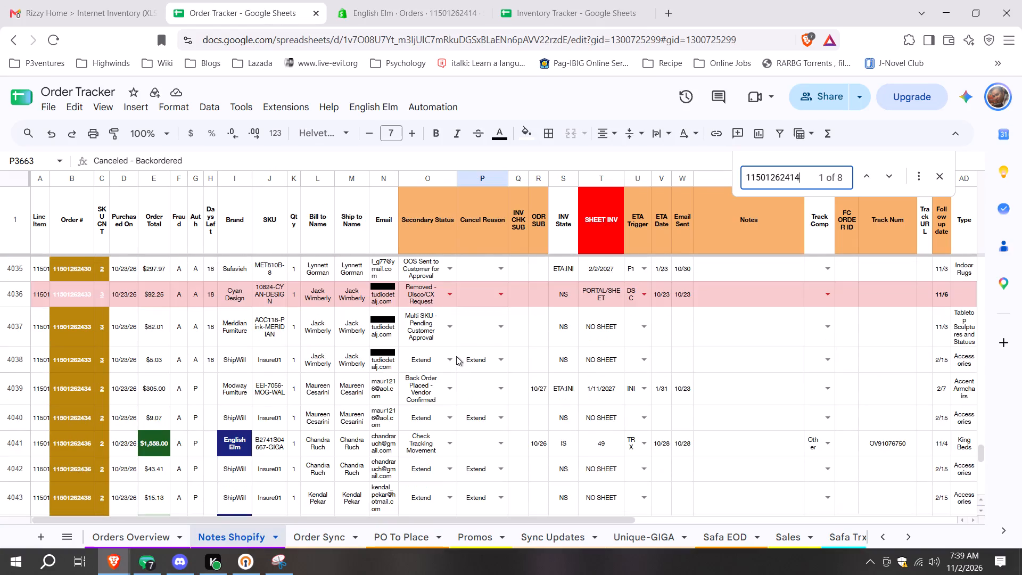
{"action": "scroll", "coordinate": [456, 356], "scroll_direction": "down", "scroll_amount": 2}
{"action": "scroll", "coordinate": [576, 336], "scroll_direction": "down", "scroll_amount": 1}
{"action": "scroll", "coordinate": [666, 391], "scroll_direction": "down", "scroll_amount": 2}
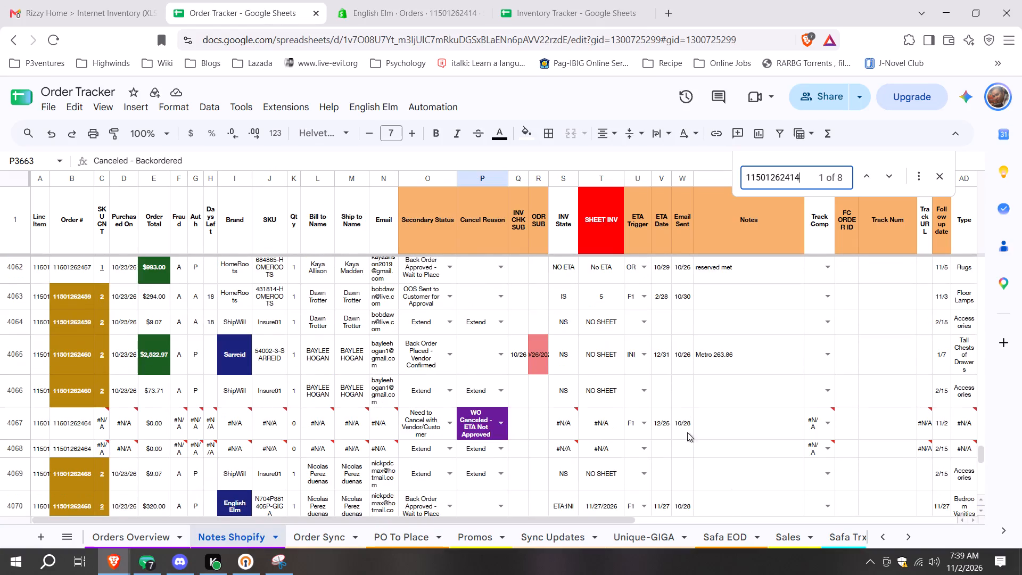
{"action": "scroll", "coordinate": [681, 409], "scroll_direction": "down", "scroll_amount": 4}
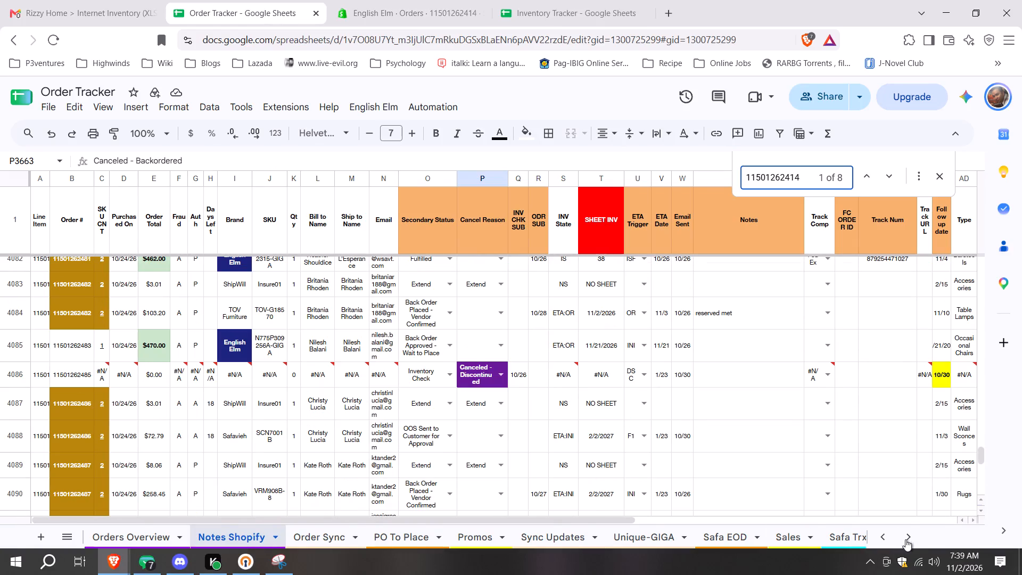
{"action": "left_click", "coordinate": [905, 539]}
{"action": "left_click", "coordinate": [192, 542]}
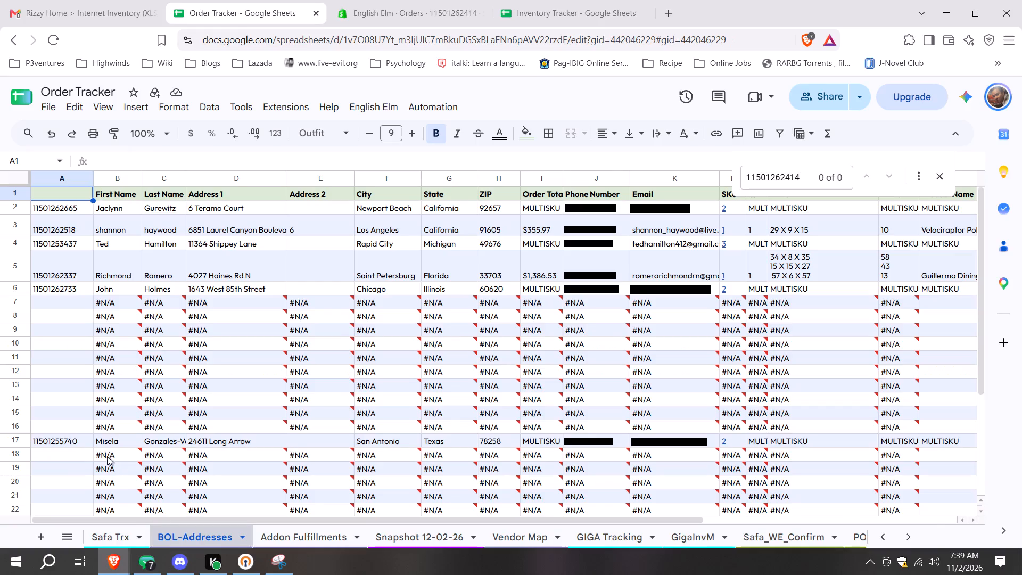
{"action": "left_click", "coordinate": [74, 436]}
{"action": "key", "text": "ctrl+c"}
{"action": "left_click", "coordinate": [891, 535]}
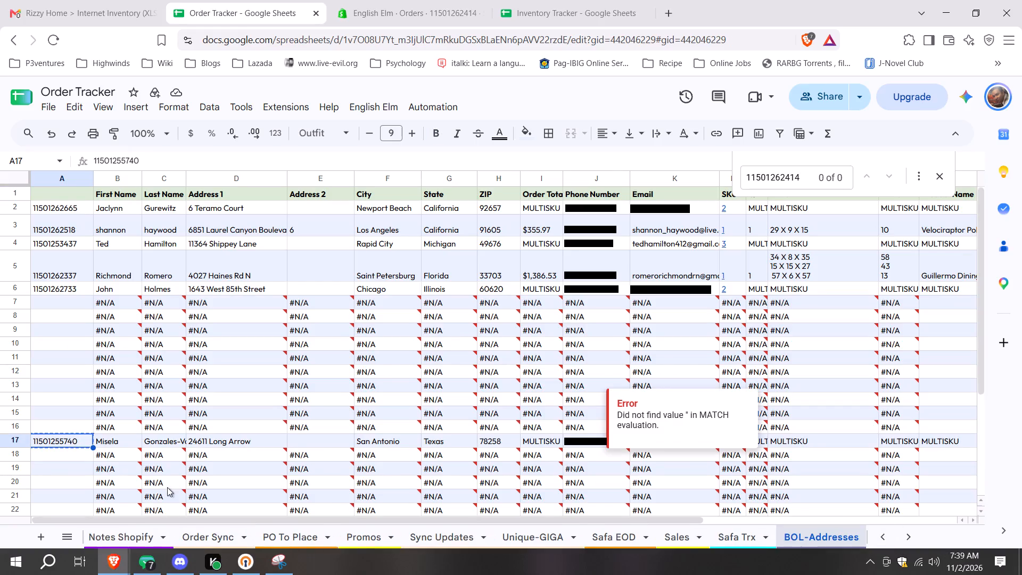
{"action": "left_click", "coordinate": [134, 529]}
{"action": "left_click", "coordinate": [742, 180]}
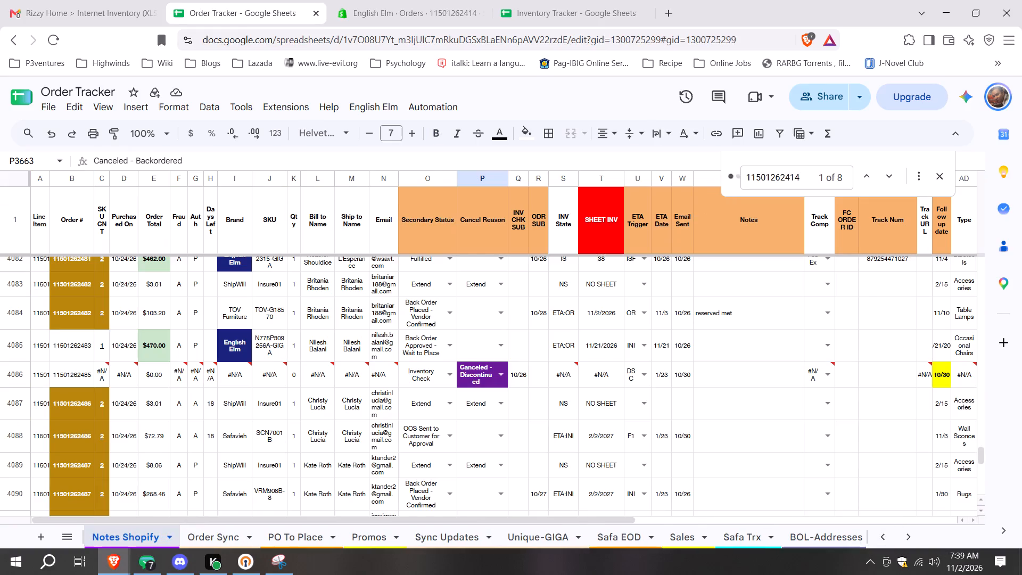
{"action": "left_click", "coordinate": [754, 178]}
{"action": "key", "text": "ctrl+a"}
{"action": "key", "text": "ctrl+v"}
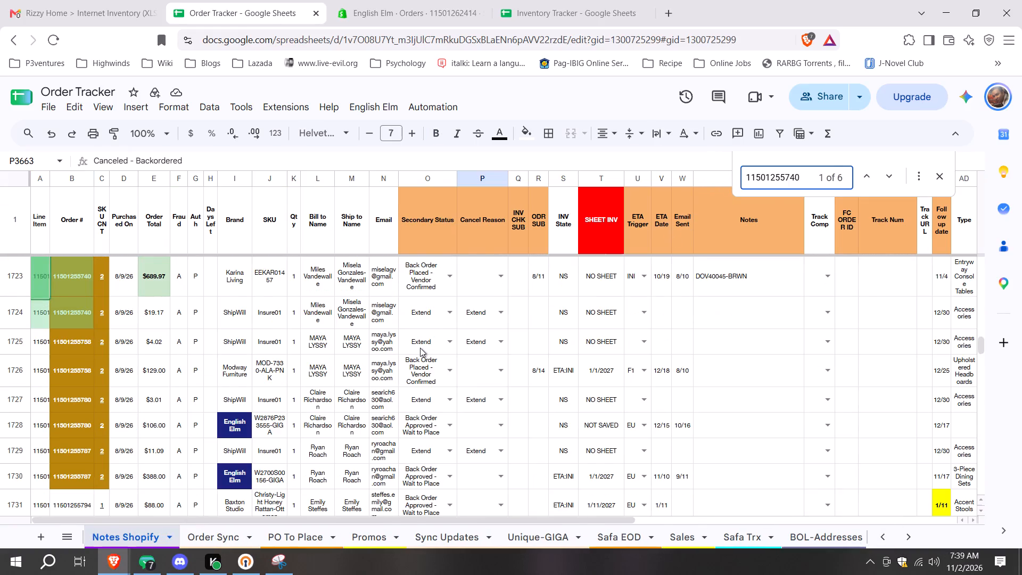